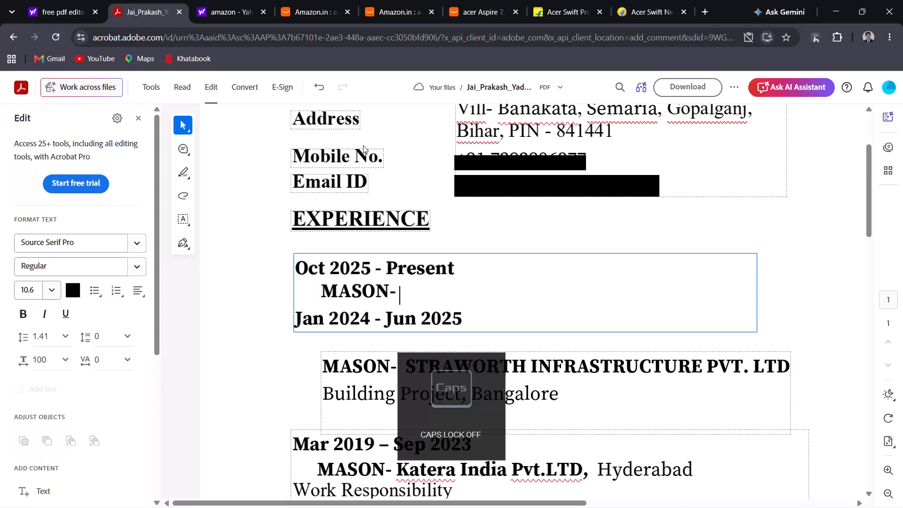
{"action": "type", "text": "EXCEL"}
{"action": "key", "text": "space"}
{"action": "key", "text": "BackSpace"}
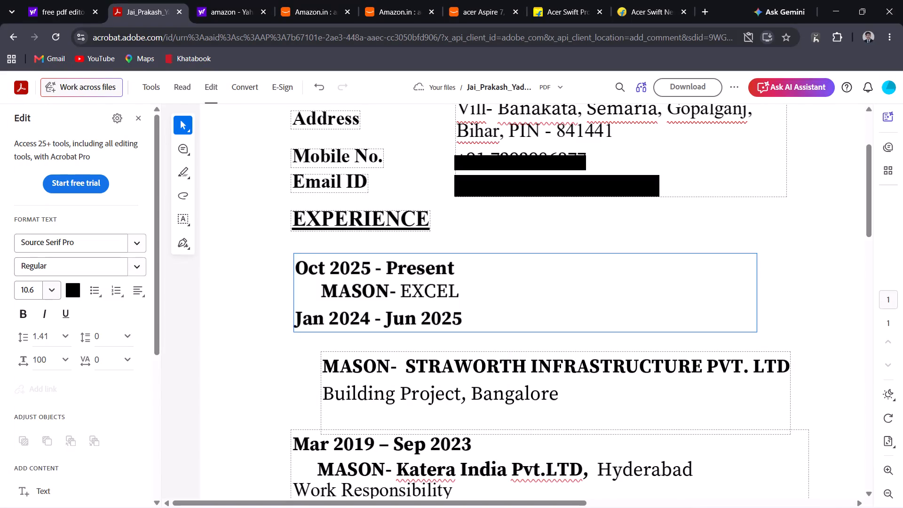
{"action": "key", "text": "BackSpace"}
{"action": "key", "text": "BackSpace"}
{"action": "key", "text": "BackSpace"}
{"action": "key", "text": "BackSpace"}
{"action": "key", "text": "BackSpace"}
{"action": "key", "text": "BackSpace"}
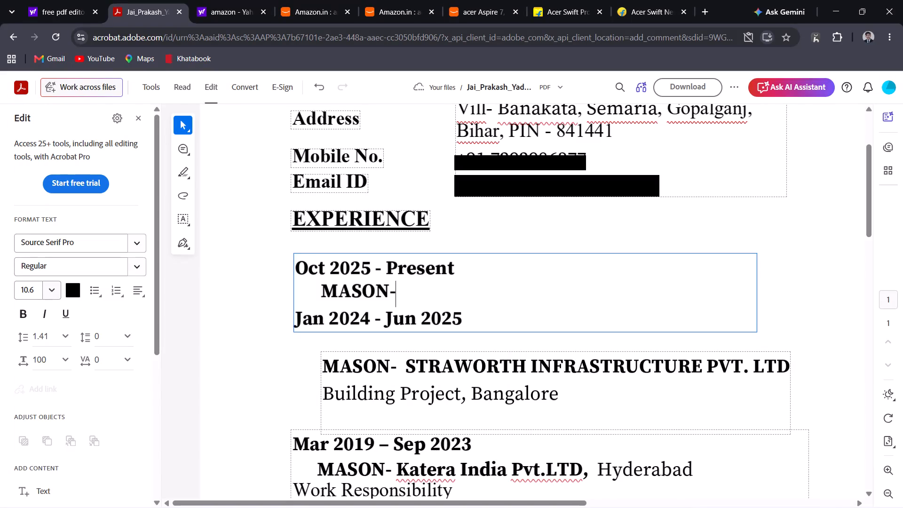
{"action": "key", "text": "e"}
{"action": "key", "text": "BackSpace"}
Under Oct 2025 - Present, retype the final N of MASON in bold and follow it with a spaced hyphen.
{"action": "key", "text": "BackSpace"}
{"action": "key", "text": "BackSpace"}
{"action": "key", "text": "n"}
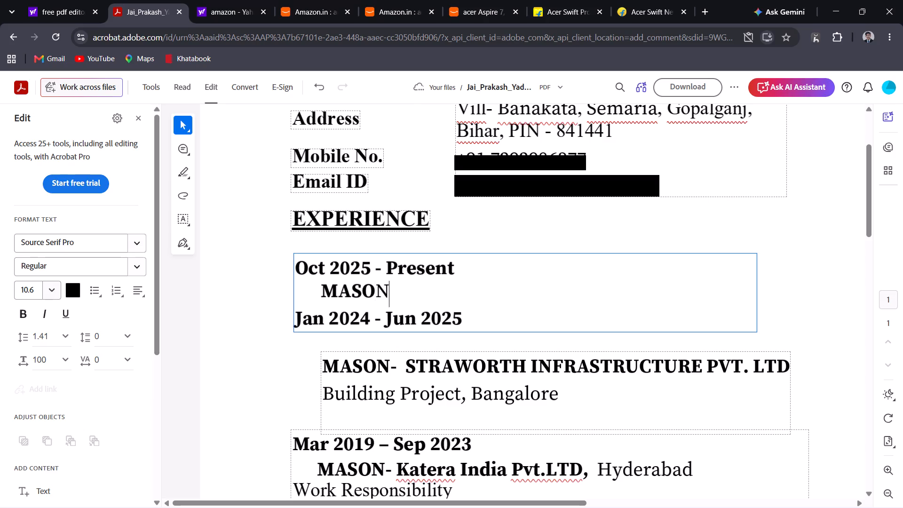
{"action": "left_click", "coordinate": [22, 311]}
{"action": "key", "text": "BackSpace"}
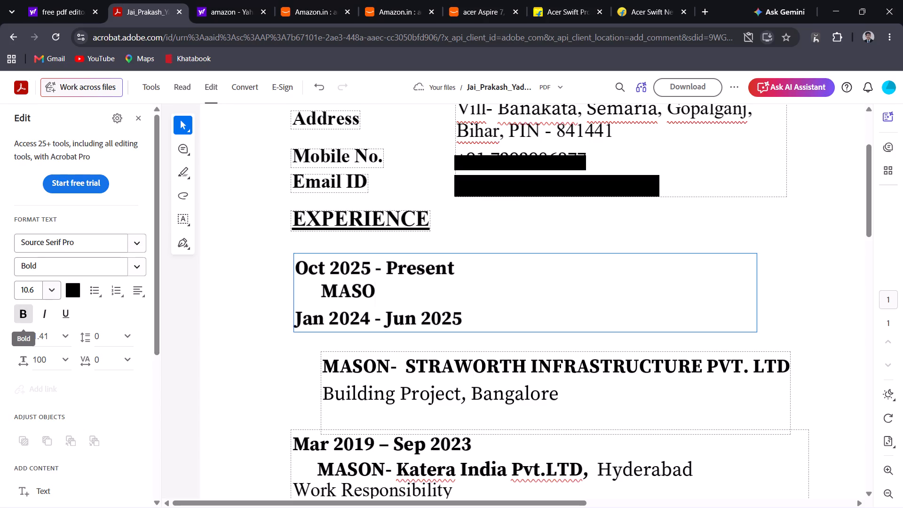
{"action": "key", "text": "n"}
{"action": "key", "text": "space"}
{"action": "type", "text": "-"}
{"action": "key", "text": "space"}
Add the company name EXCEL PRECAST SOLUTION after the hyphen in the Oct 2025 - Present entry.
{"action": "type", "text": "EX"}
{"action": "type", "text": "CEL"}
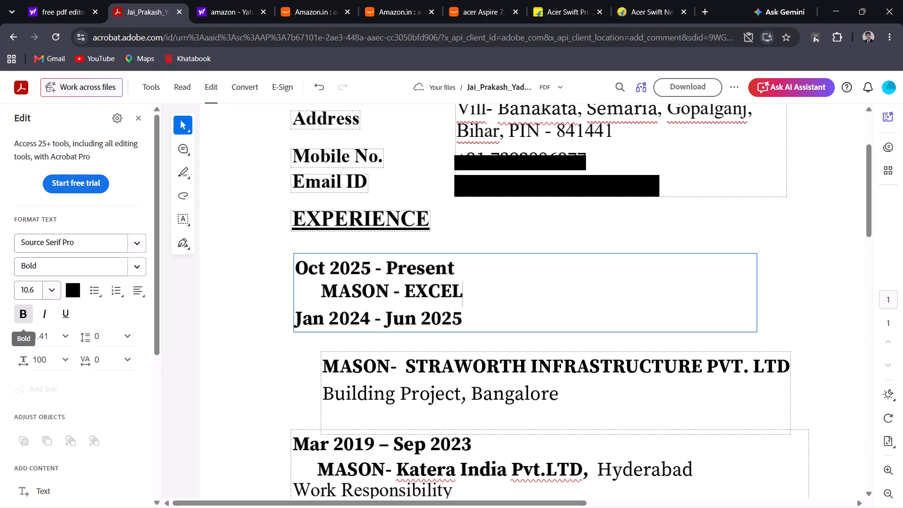
{"action": "key", "text": "space"}
{"action": "type", "text": "PRECAST"}
{"action": "key", "text": "space"}
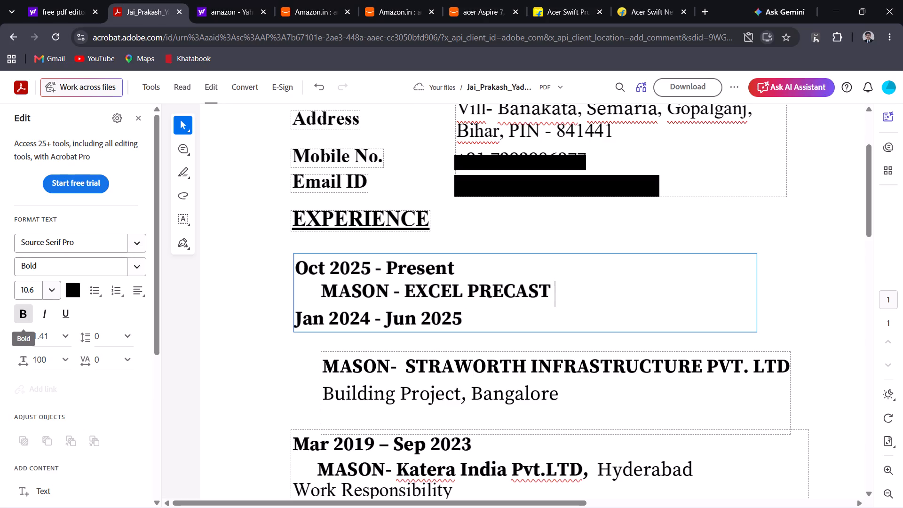
{"action": "type", "text": "SOLUTU"}
{"action": "key", "text": "BackSpace"}
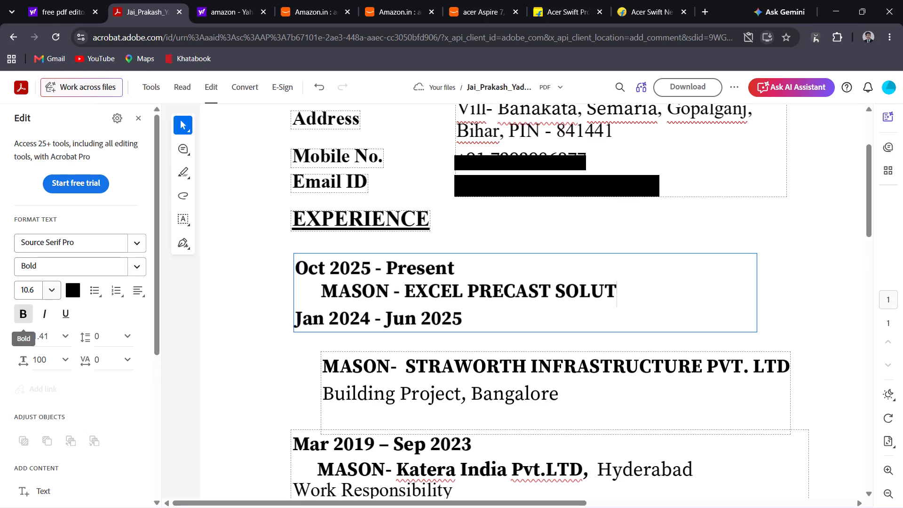
{"action": "type", "text": "ION"}
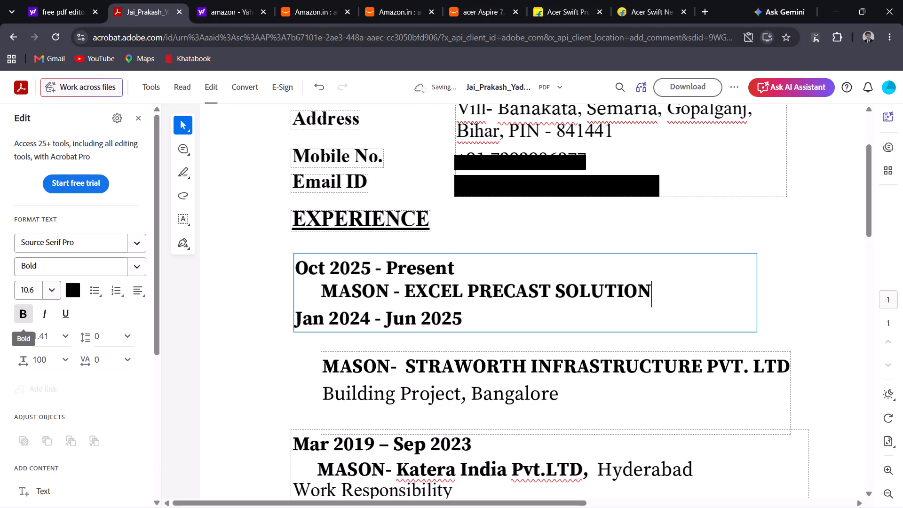
Complete the EXCEL PRECAST SOLUTION company name with PVT LTD, without a full stop after PVT.
{"action": "key", "text": "space"}
{"action": "type", "text": "PVT"}
{"action": "key", "text": "space"}
{"action": "key", "text": "BackSpace"}
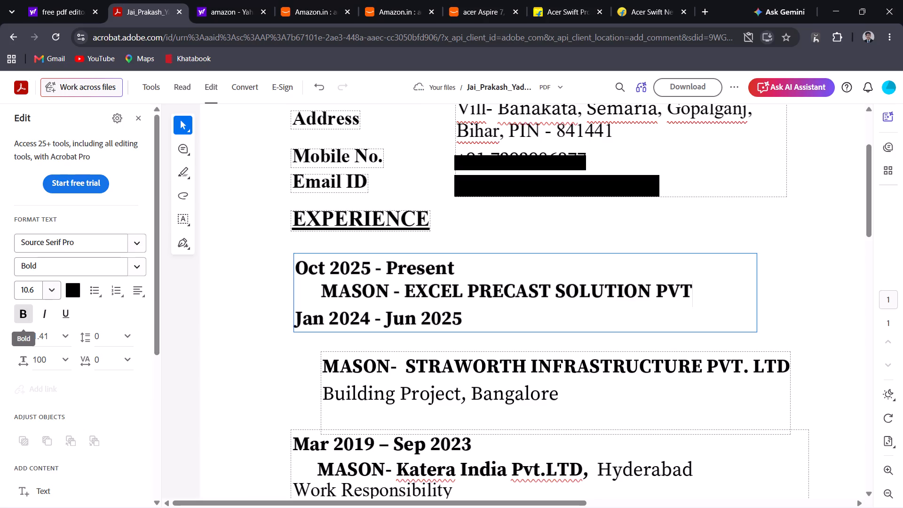
{"action": "key", "text": "comma"}
{"action": "key", "text": "BackSpace"}
{"action": "type", "text": "."}
{"action": "key", "text": "space"}
{"action": "type", "text": "LTD"}
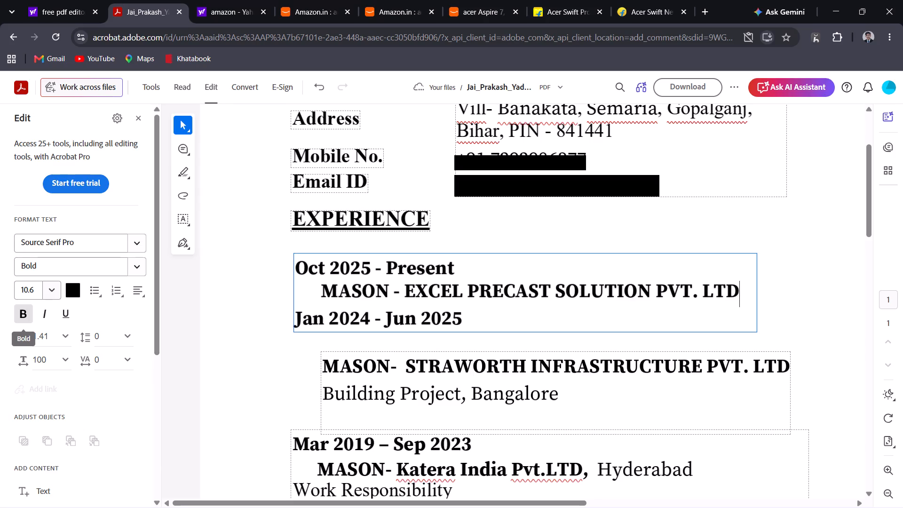
{"action": "key", "text": "Left"}
{"action": "key", "text": "Left"}
{"action": "key", "text": "Left"}
{"action": "key", "text": "Left"}
{"action": "key", "text": "BackSpace"}
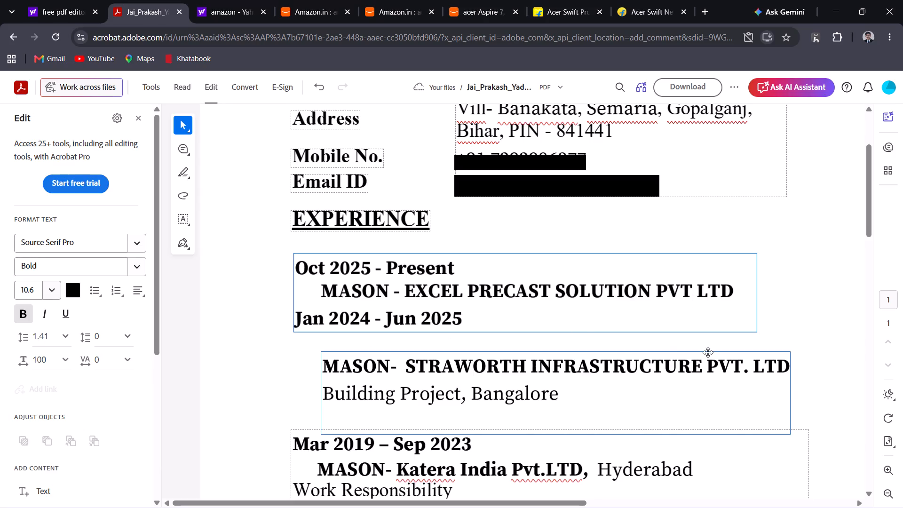
Delete the full stop after PVT in the STRAWORTH INFRASTRUCTURE line.
{"action": "scroll", "coordinate": [748, 363], "scroll_direction": "down", "scroll_amount": 1}
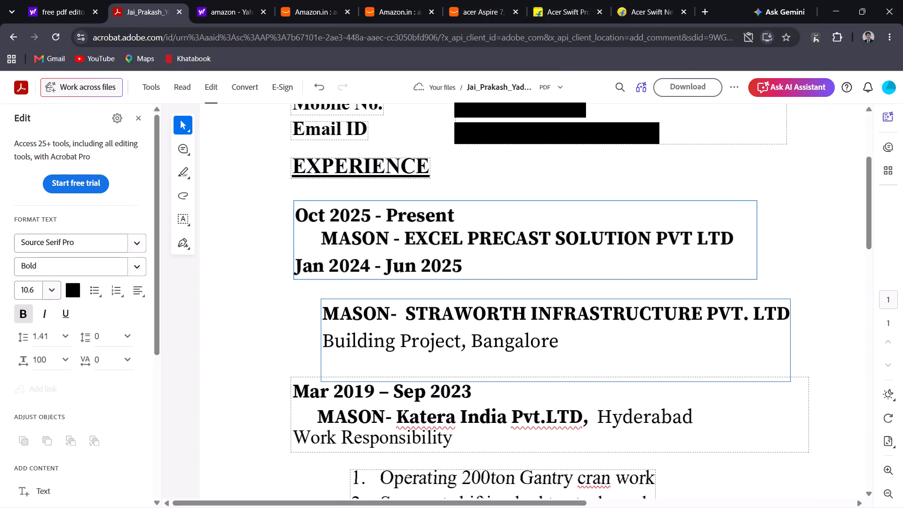
{"action": "left_click", "coordinate": [750, 317]}
{"action": "left_click", "coordinate": [749, 317]}
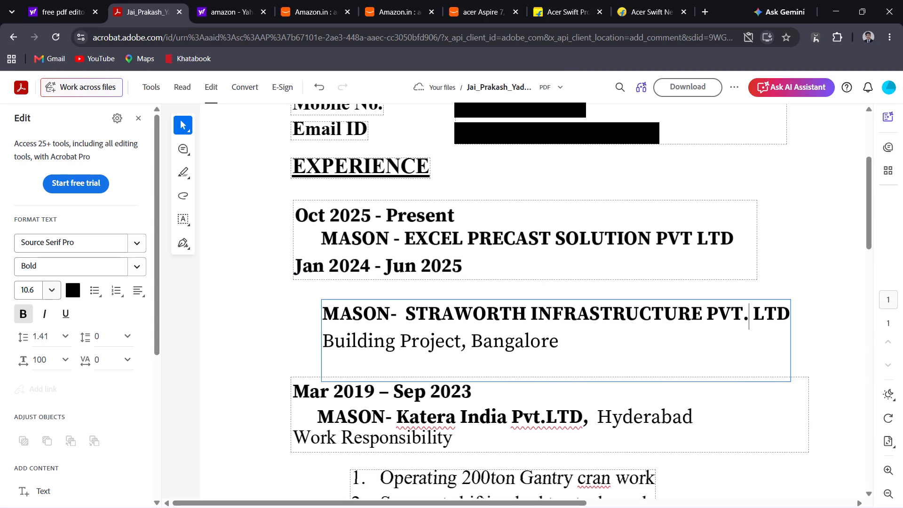
{"action": "key", "text": "BackSpace"}
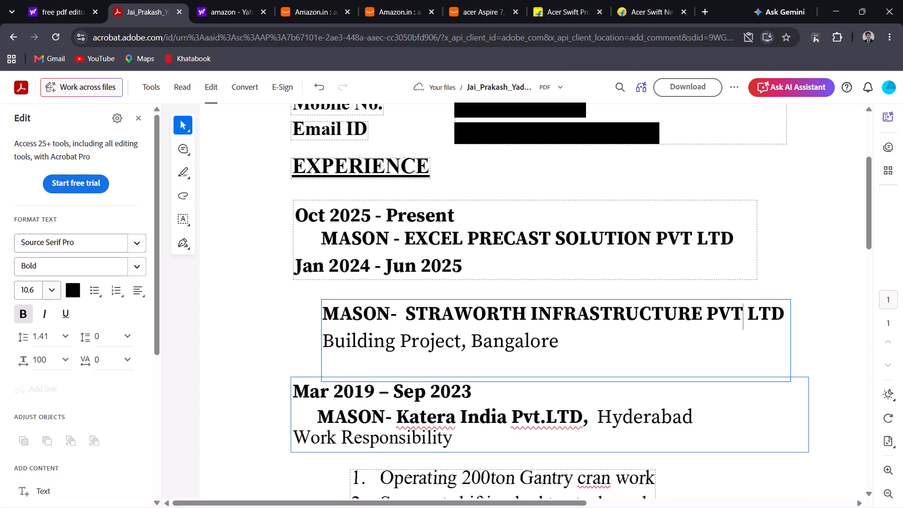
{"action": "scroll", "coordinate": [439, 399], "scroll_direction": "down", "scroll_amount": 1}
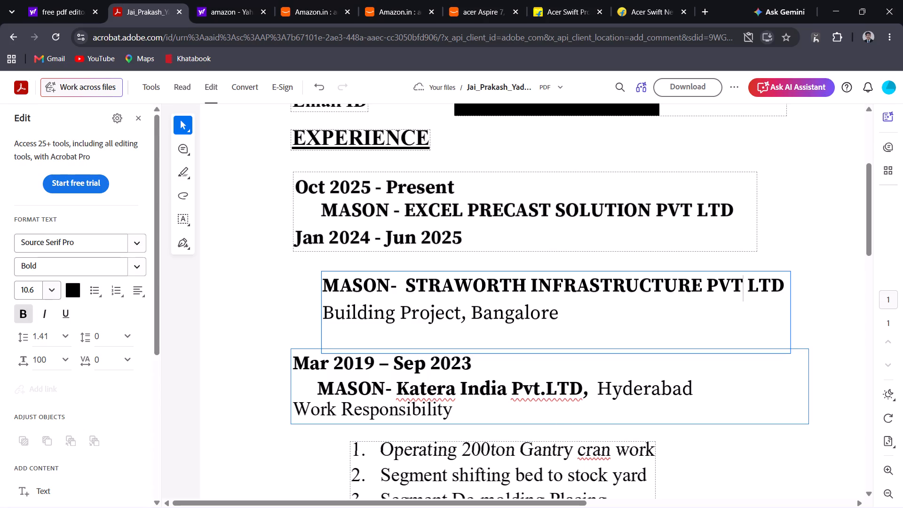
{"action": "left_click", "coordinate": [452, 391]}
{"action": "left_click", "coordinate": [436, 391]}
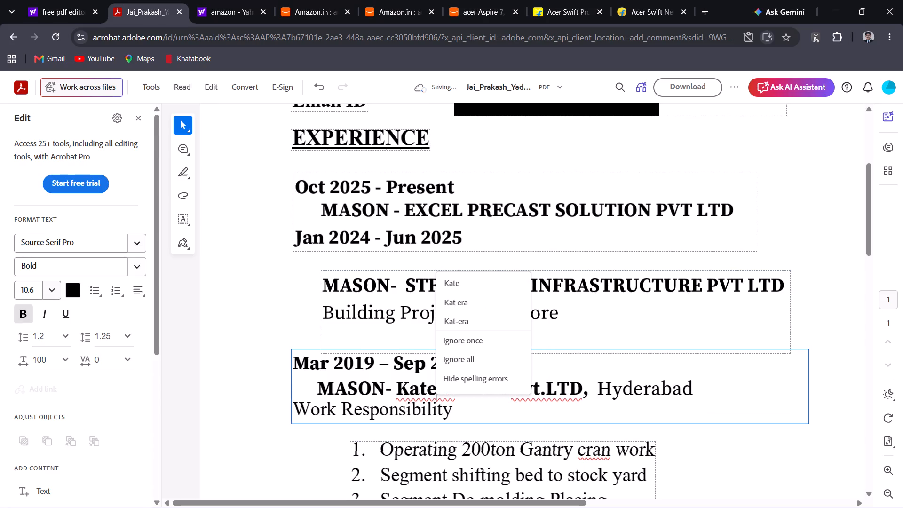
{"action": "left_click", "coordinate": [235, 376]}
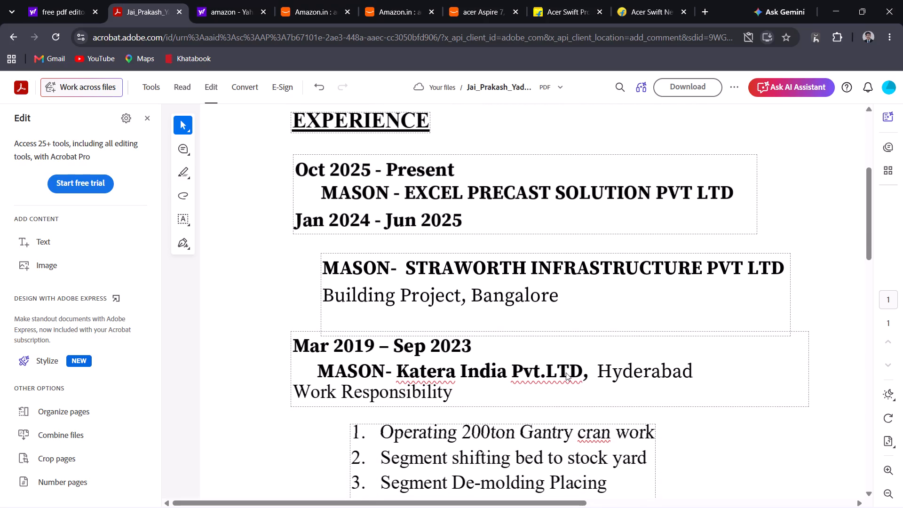
Change the Katera India company suffix to PVT LTD, in capitals with a space instead of the full stop.
{"action": "left_click", "coordinate": [582, 371]}
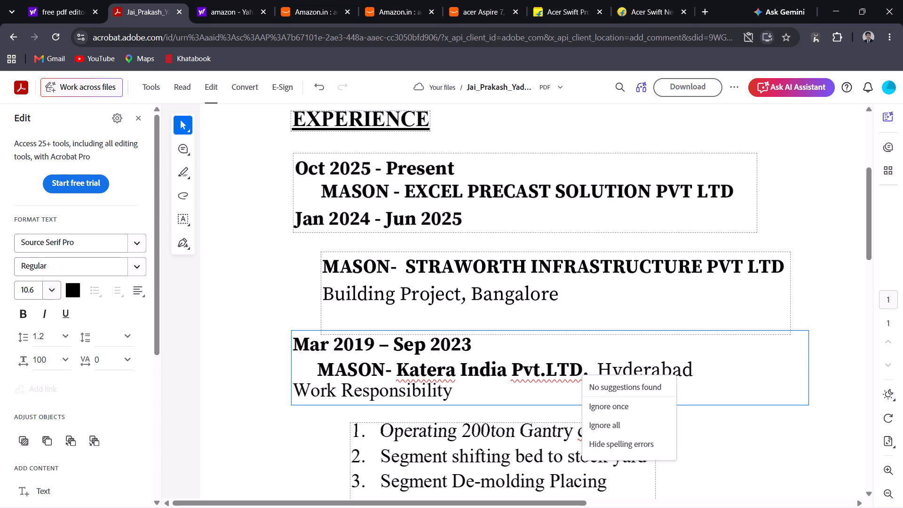
{"action": "left_click", "coordinate": [578, 368]}
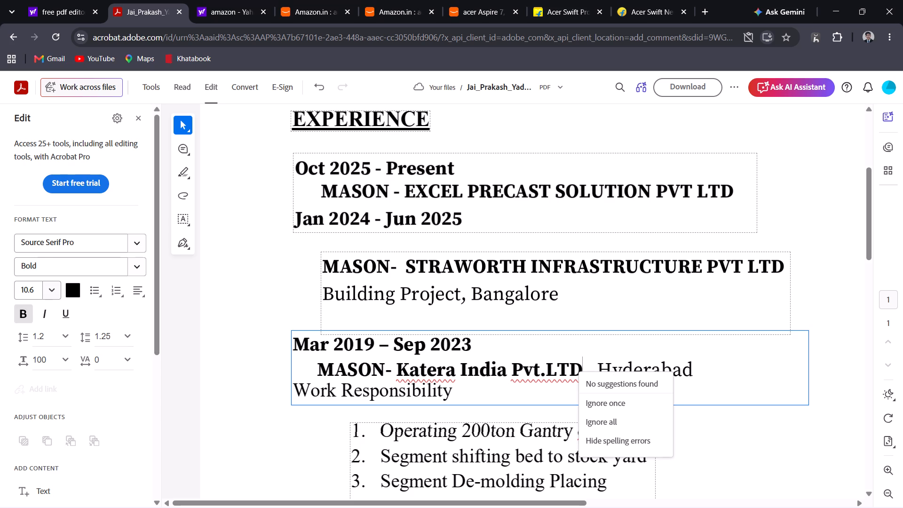
{"action": "key", "text": "Left"}
{"action": "key", "text": "Left"}
{"action": "key", "text": "Left"}
{"action": "key", "text": "Left"}
{"action": "key", "text": "BackSpace"}
{"action": "key", "text": "BackSpace"}
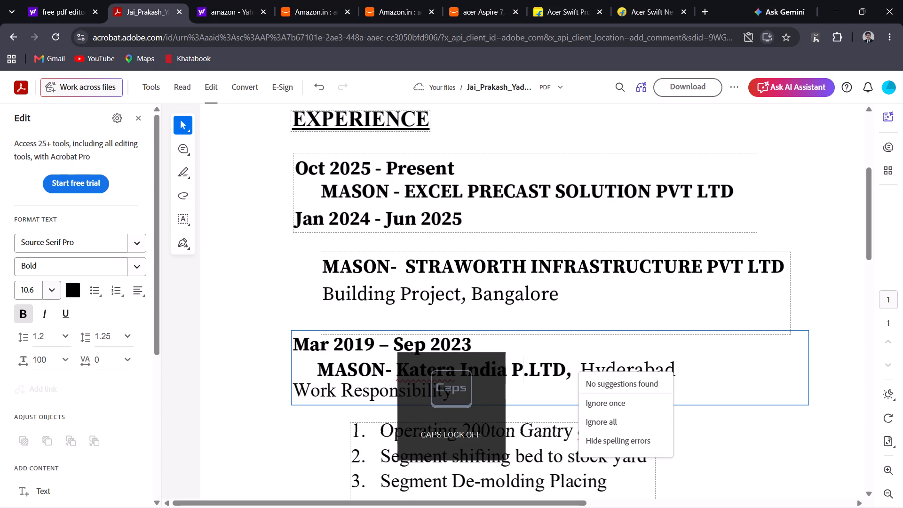
{"action": "type", "text": "vt"}
{"action": "key", "text": "BackSpace"}
{"action": "key", "text": "BackSpace"}
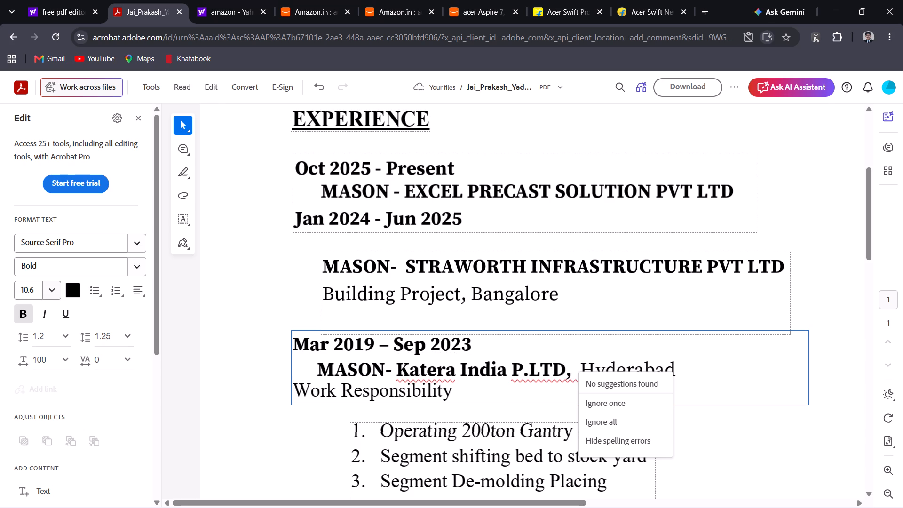
{"action": "type", "text": "VT"}
{"action": "key", "text": "Right"}
{"action": "key", "text": "BackSpace"}
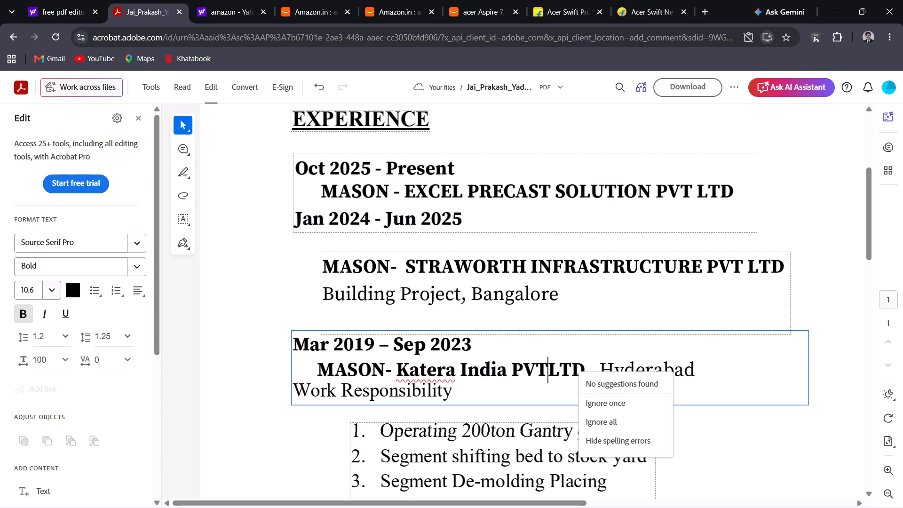
{"action": "key", "text": "space"}
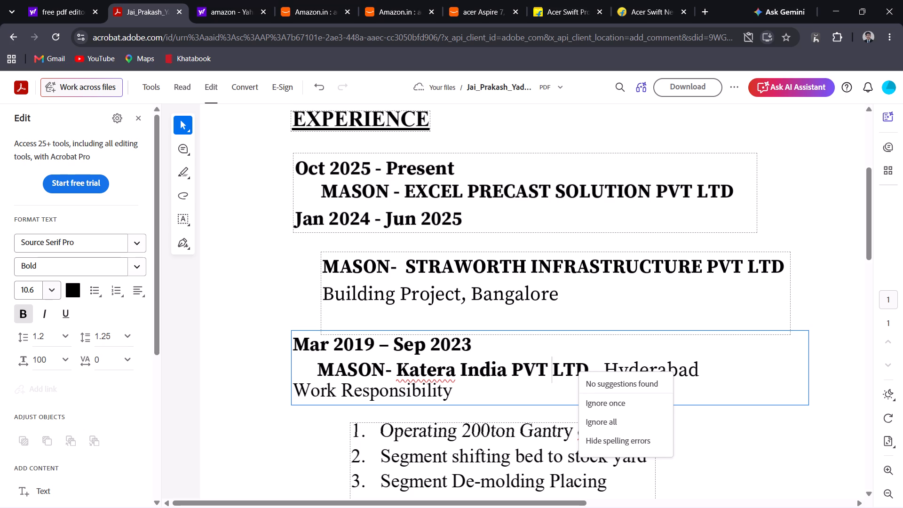
Rewrite the word India in the Katera company name as INDIA.
{"action": "key", "text": "Left"}
{"action": "key", "text": "Left"}
{"action": "key", "text": "Left"}
{"action": "key", "text": "Left"}
{"action": "key", "text": "Left"}
{"action": "key", "text": "BackSpace"}
{"action": "key", "text": "BackSpace"}
{"action": "key", "text": "BackSpace"}
{"action": "key", "text": "BackSpace"}
{"action": "key", "text": "BackSpace"}
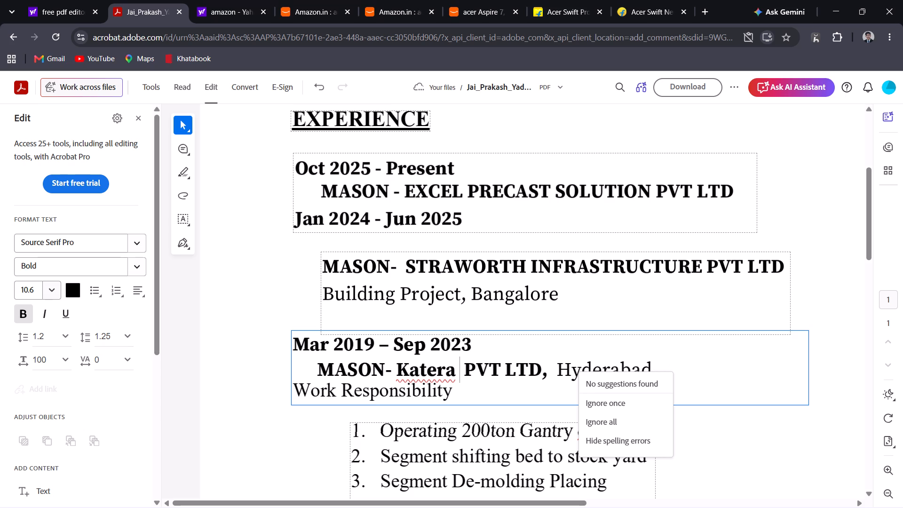
{"action": "type", "text": "INDIA"}
Rewrite the word Katera in the INDIA PVT LTD company name as KATERA and finish editing the line.
{"action": "key", "text": "Left"}
{"action": "key", "text": "Left"}
{"action": "key", "text": "Left"}
{"action": "key", "text": "Left"}
{"action": "key", "text": "Left"}
{"action": "key", "text": "Left"}
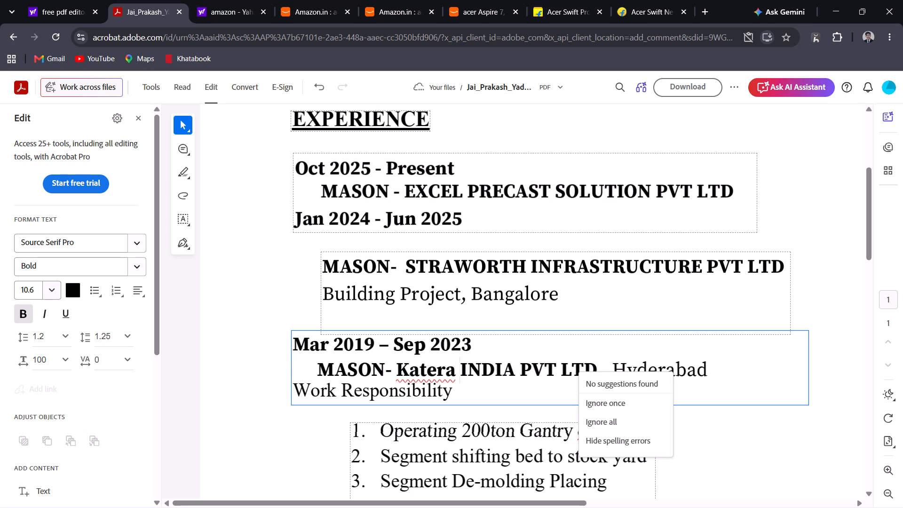
{"action": "key", "text": "BackSpace"}
{"action": "key", "text": "BackSpace"}
{"action": "key", "text": "BackSpace"}
{"action": "key", "text": "BackSpace"}
{"action": "key", "text": "BackSpace"}
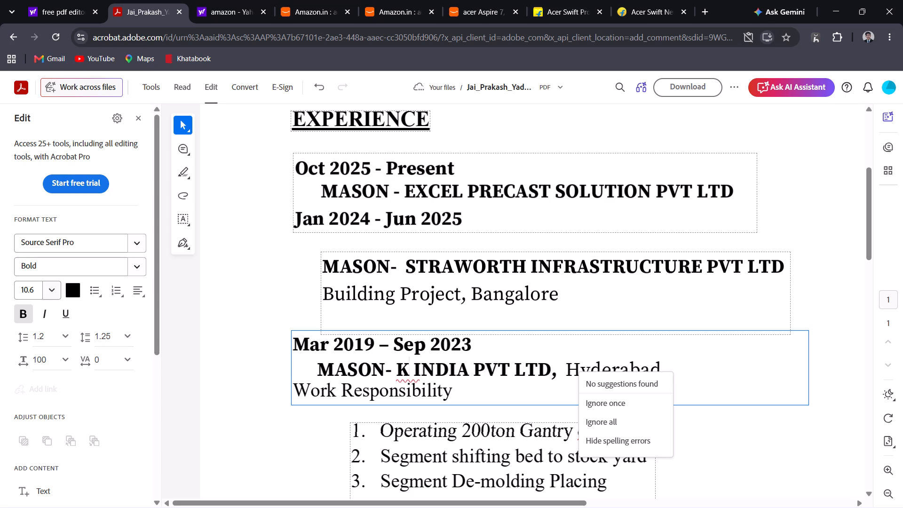
{"action": "key", "text": "BackSpace"}
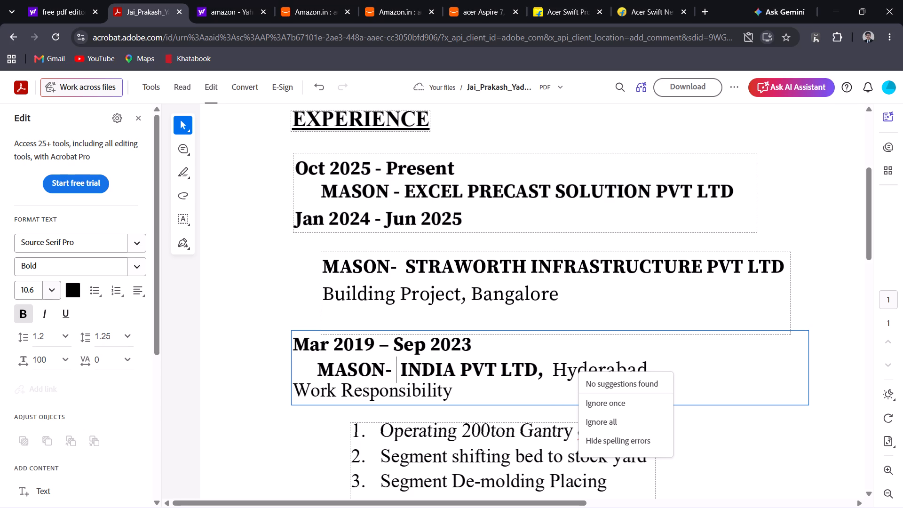
{"action": "type", "text": "KATERA"}
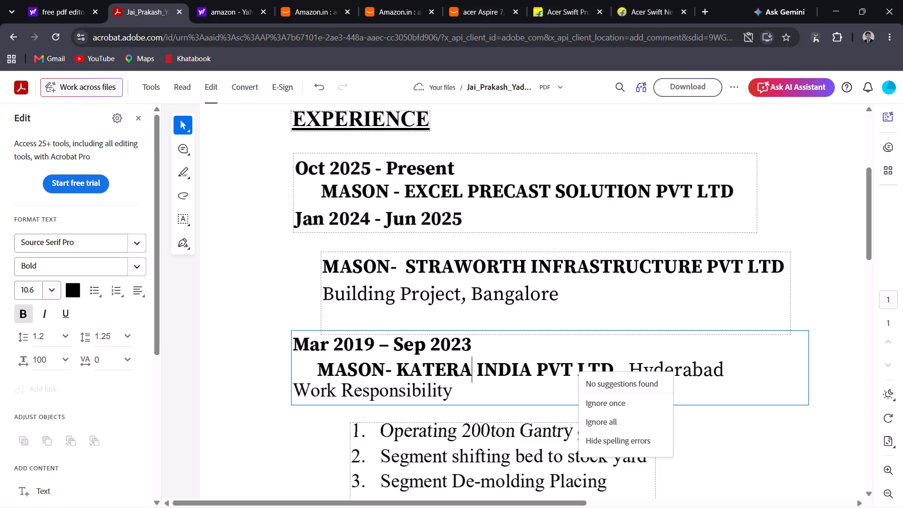
{"action": "scroll", "coordinate": [609, 372], "scroll_direction": "up", "scroll_amount": 1}
{"action": "left_click", "coordinate": [271, 291]}
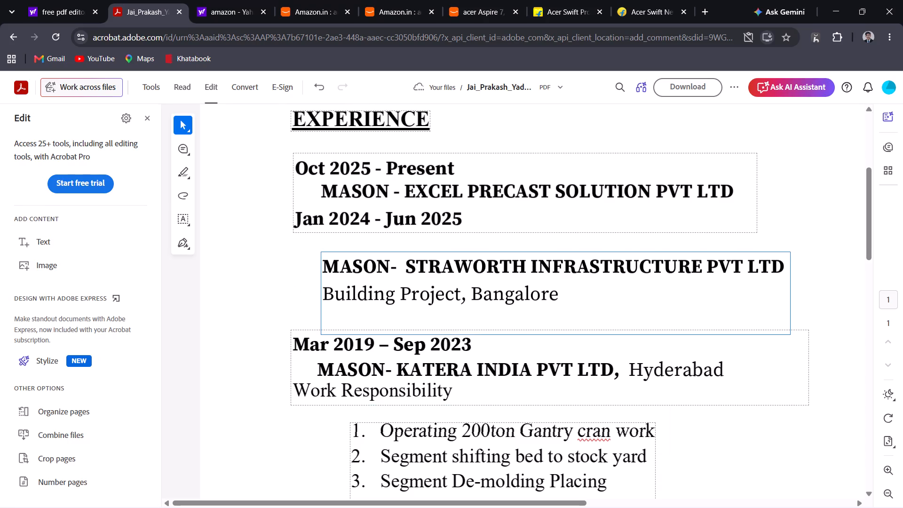
Copy the Jan 2024 - Jun 2025 date line under the EXCEL PRECAST SOLUTION entry and delete it from that text box.
{"action": "scroll", "coordinate": [518, 321], "scroll_direction": "up", "scroll_amount": 3}
{"action": "scroll", "coordinate": [518, 321], "scroll_direction": "down", "scroll_amount": 1}
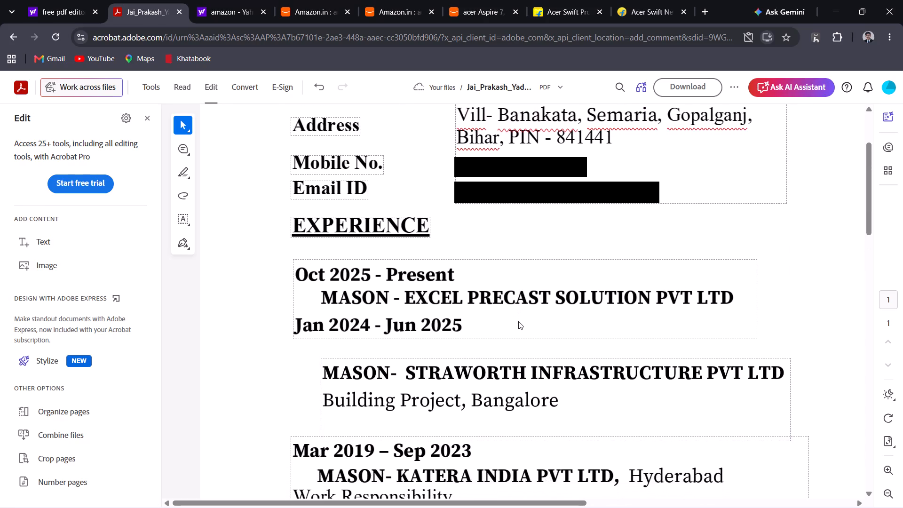
{"action": "scroll", "coordinate": [518, 321], "scroll_direction": "down", "scroll_amount": 1}
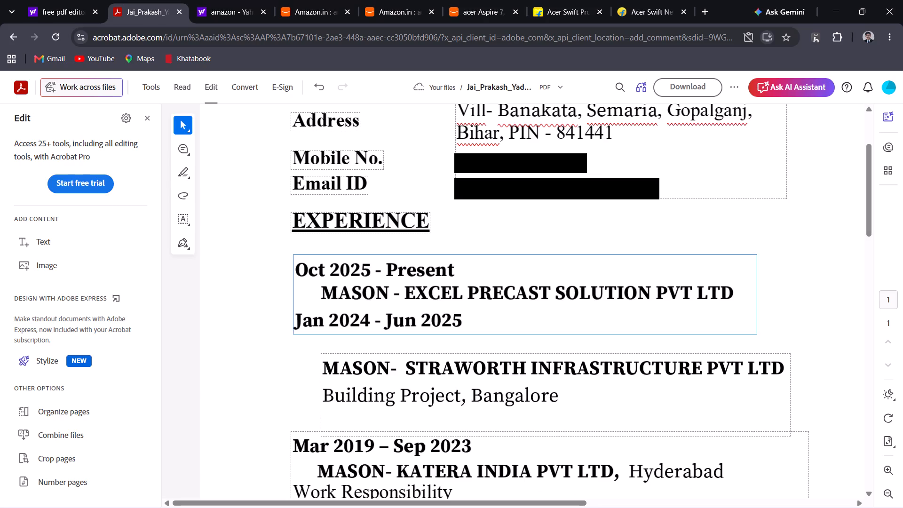
{"action": "left_click", "coordinate": [466, 320]}
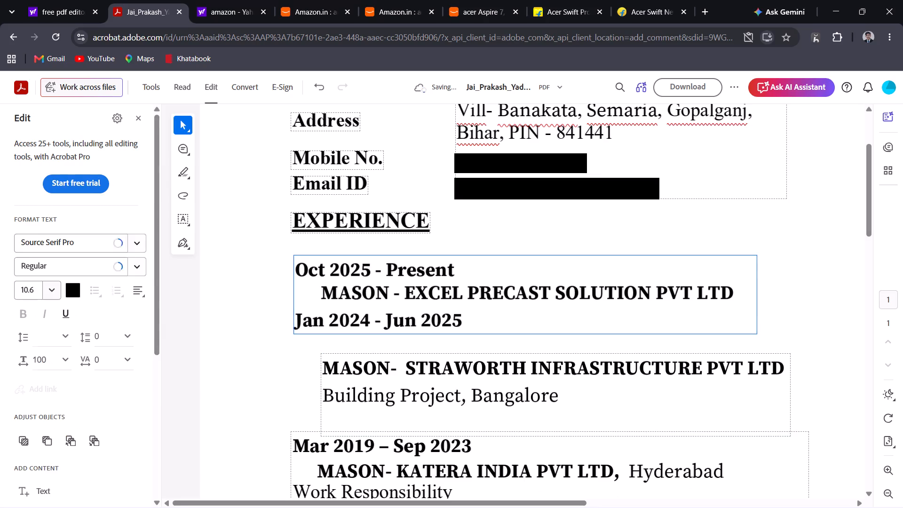
{"action": "left_click_drag", "start_coordinate": [464, 322], "coordinate": [294, 321]}
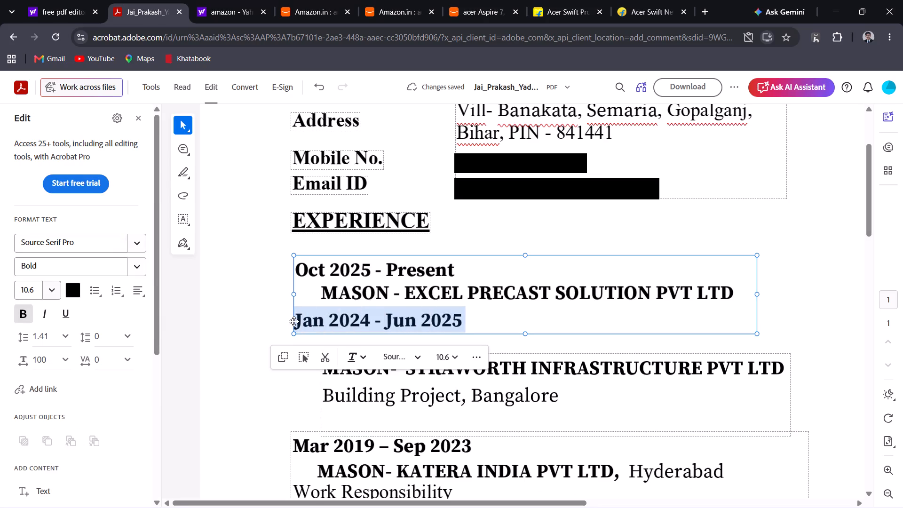
{"action": "key", "text": "ctrl+c"}
{"action": "key", "text": "ctrl+c"}
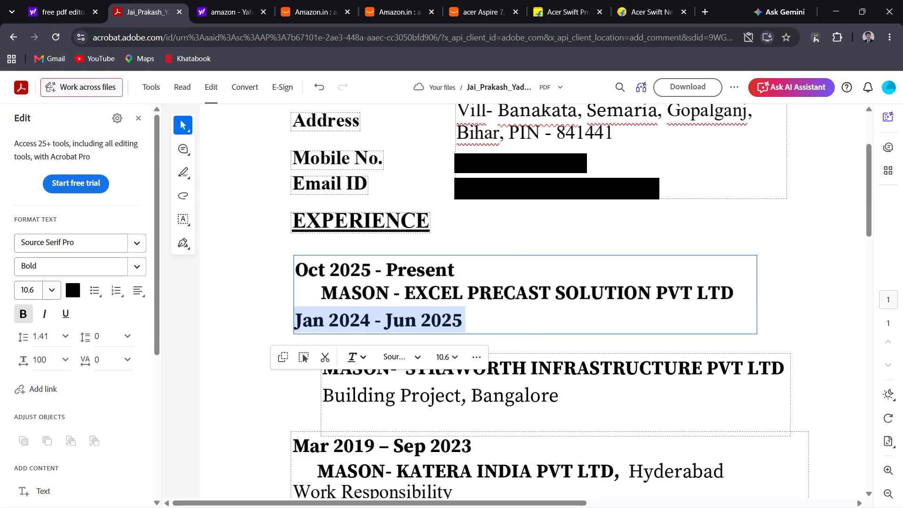
{"action": "key", "text": "BackSpace"}
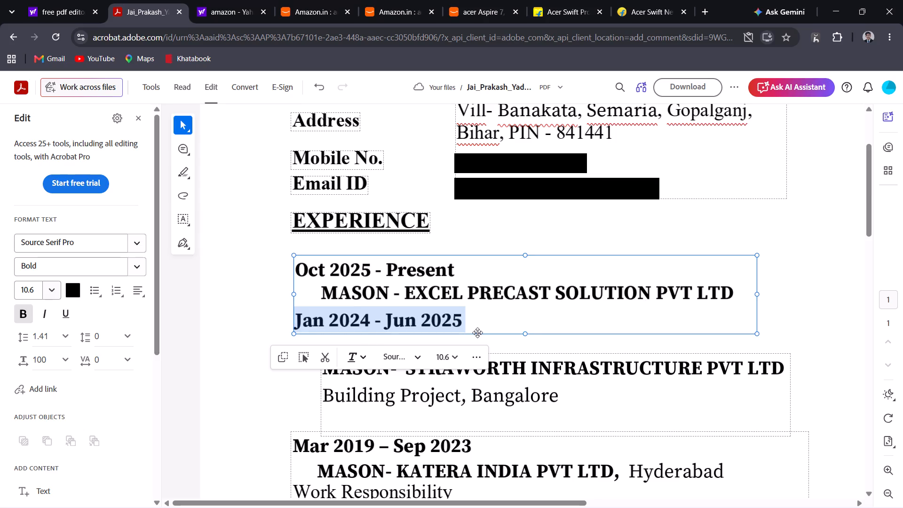
{"action": "left_click", "coordinate": [483, 324]}
{"action": "key", "text": "BackSpace"}
{"action": "key", "text": "BackSpace"}
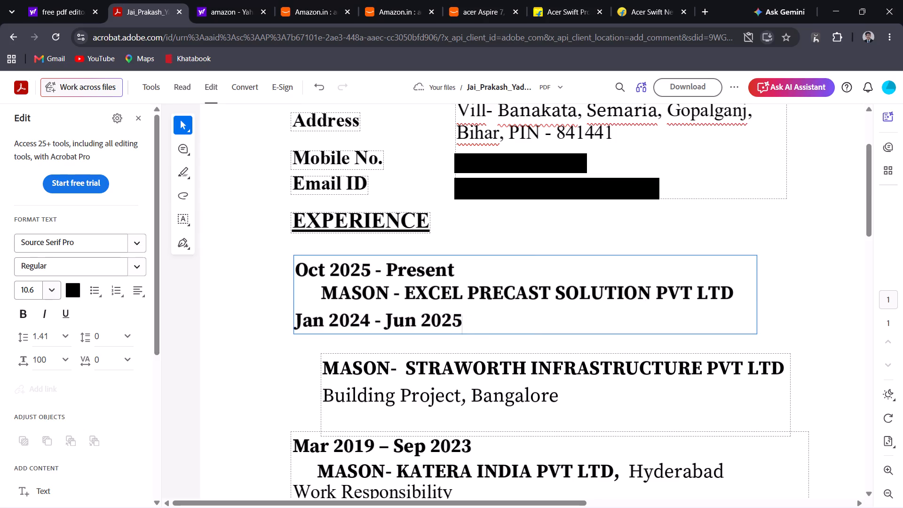
{"action": "key", "text": "BackSpace"}
{"action": "key", "text": "BackSpace"}
{"action": "key", "text": "BackSpace"}
{"action": "key", "text": "BackSpace"}
{"action": "key", "text": "BackSpace"}
{"action": "key", "text": "BackSpace"}
{"action": "key", "text": "BackSpace"}
{"action": "key", "text": "BackSpace"}
{"action": "key", "text": "BackSpace"}
{"action": "key", "text": "BackSpace"}
{"action": "key", "text": "BackSpace"}
{"action": "key", "text": "BackSpace"}
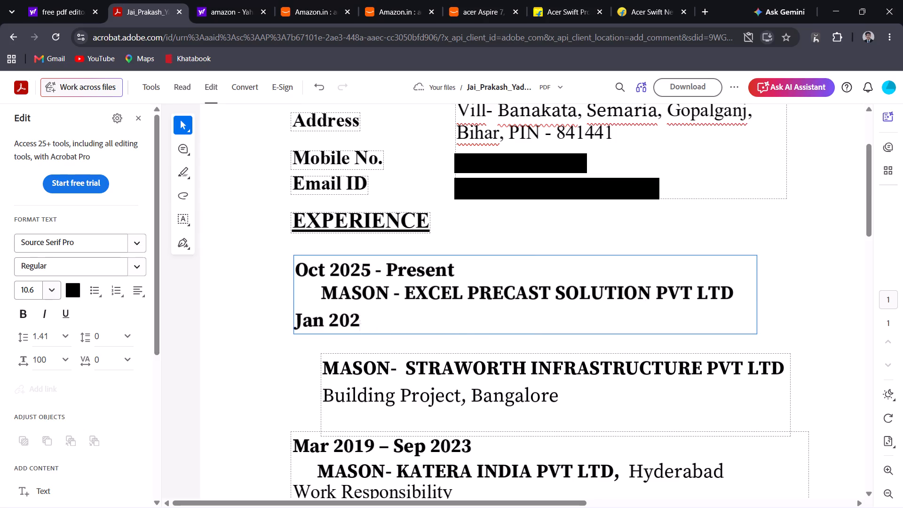
{"action": "key", "text": "BackSpace"}
{"action": "key", "text": "BackSpace"}
{"action": "key", "text": "BackSpace"}
{"action": "key", "text": "BackSpace"}
{"action": "key", "text": "BackSpace"}
{"action": "key", "text": "BackSpace"}
{"action": "key", "text": "BackSpace"}
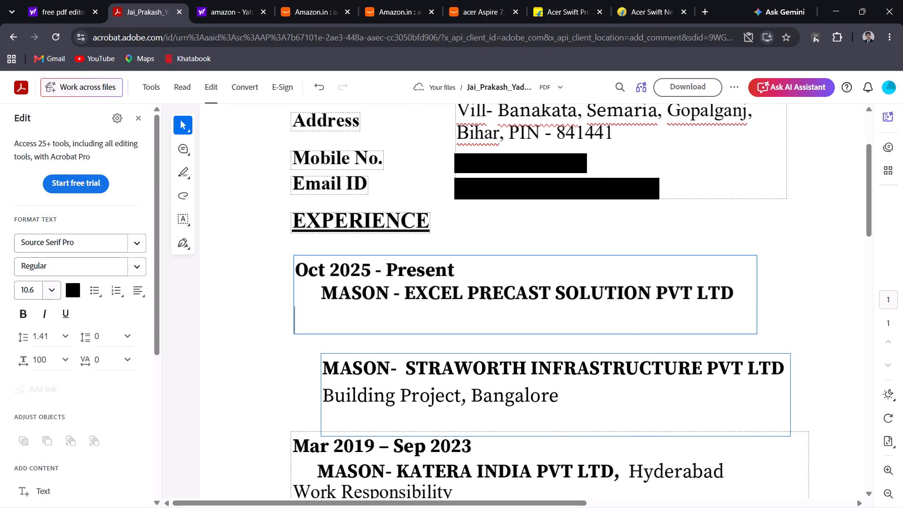
Extend the STRAWORTH INFRASTRUCTURE text box upward until its top edge slightly overlaps the bottom of the EXCEL PRECAST SOLUTION box.
{"action": "left_click", "coordinate": [323, 366]}
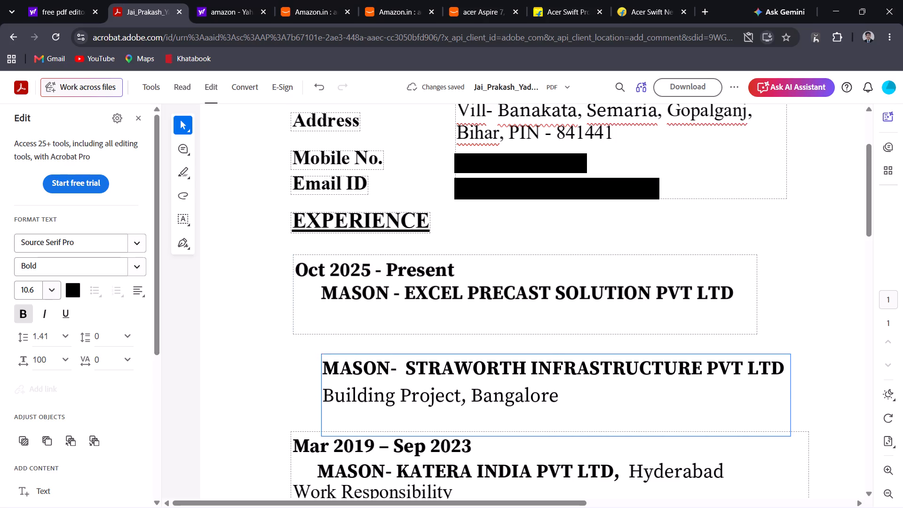
{"action": "left_click", "coordinate": [553, 355]}
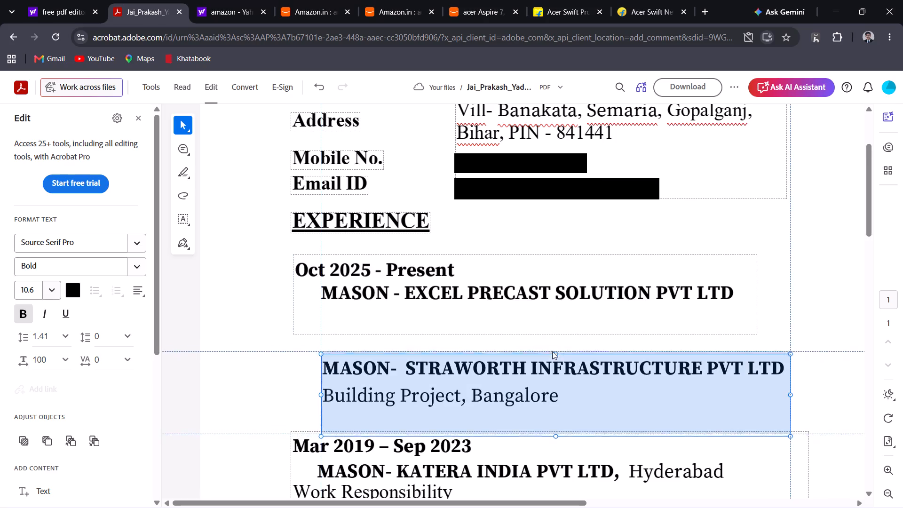
{"action": "left_click_drag", "start_coordinate": [556, 350], "coordinate": [557, 336]}
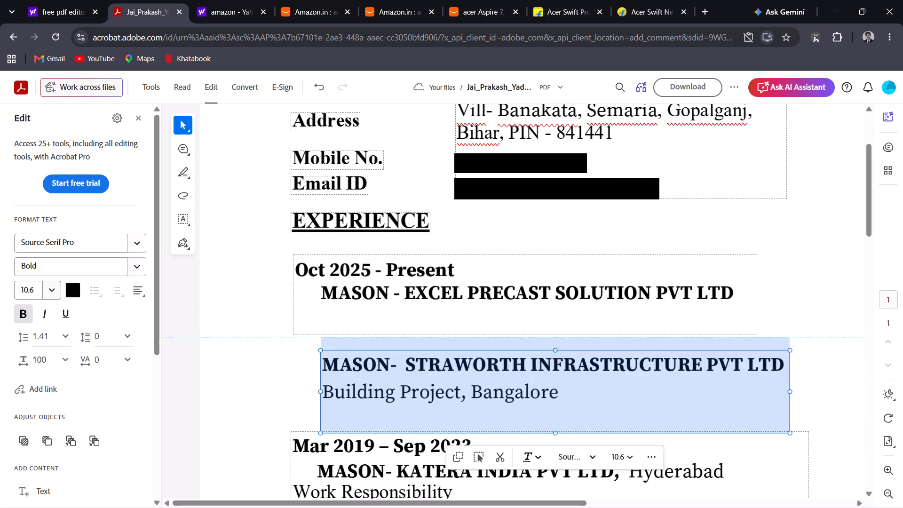
{"action": "left_click_drag", "start_coordinate": [557, 336], "coordinate": [557, 327]}
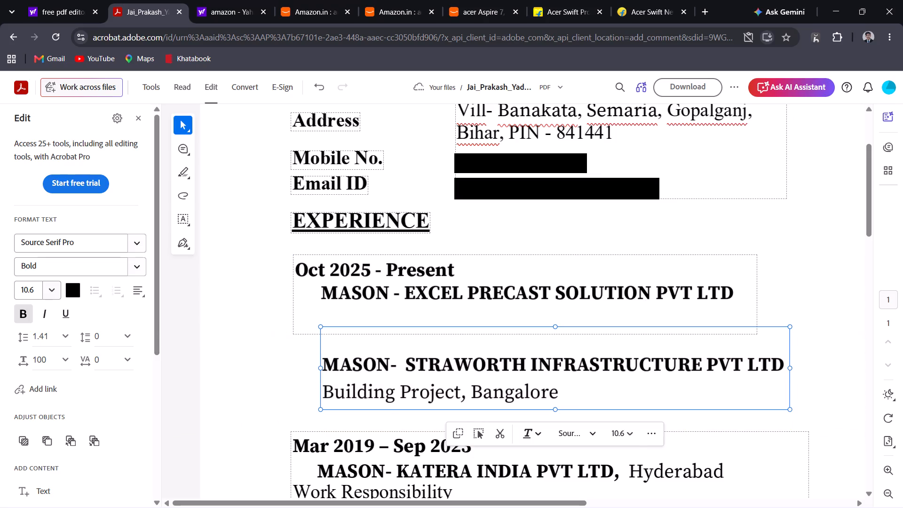
Add a new line above MASON- STRAWORTH INFRASTRUCTURE and paste the copied date range Jan 2024 - Jun 2025 into it.
{"action": "left_click", "coordinate": [325, 338]}
{"action": "key", "text": "Return"}
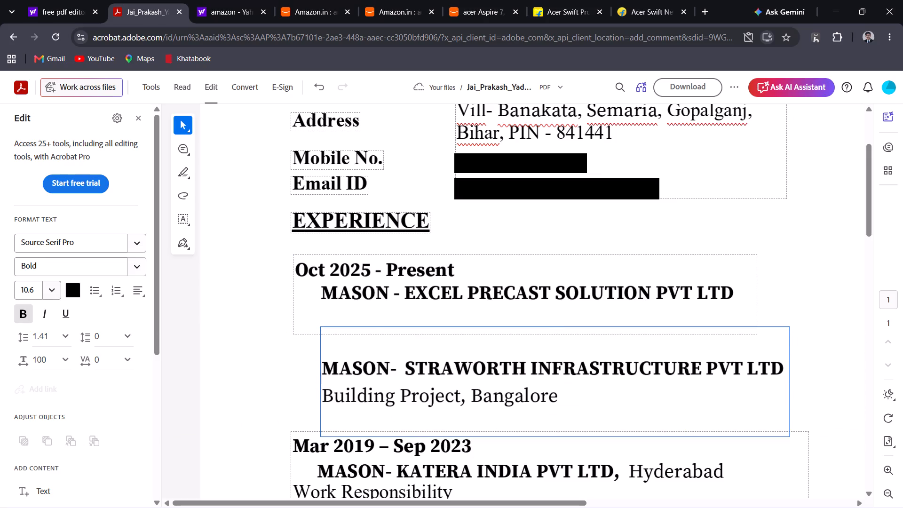
{"action": "left_click", "coordinate": [364, 341]}
{"action": "key", "text": "ctrl+v"}
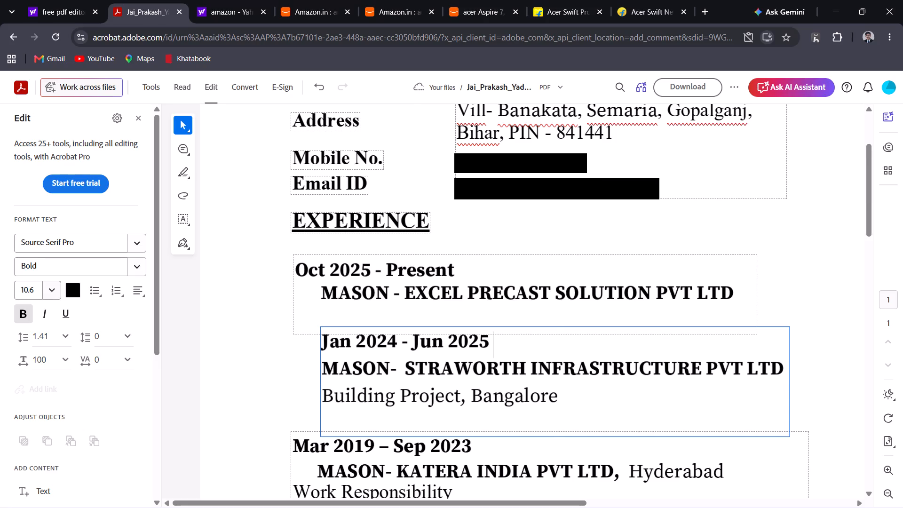
Widen the STRAWORTH INFRASTRUCTURE text box on its left side so its dates align with those of the other experience entries.
{"action": "left_click", "coordinate": [395, 375]}
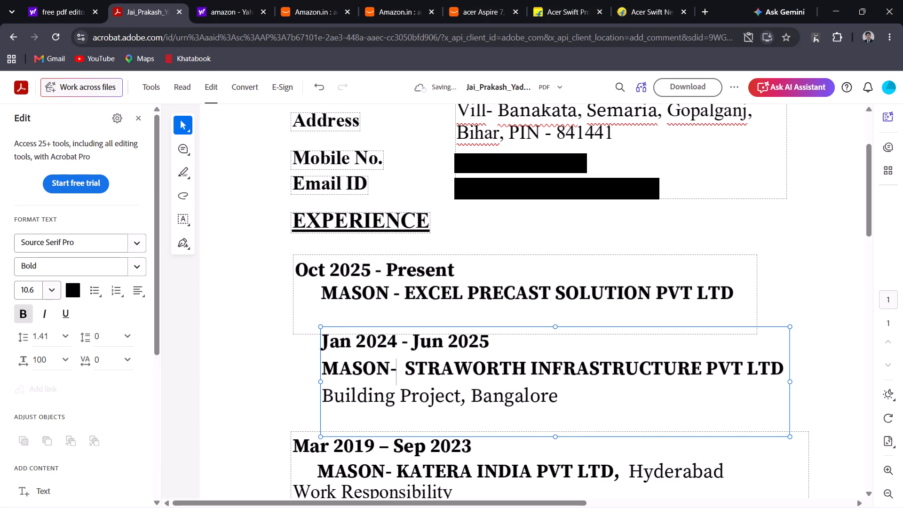
{"action": "left_click_drag", "start_coordinate": [321, 382], "coordinate": [309, 383]}
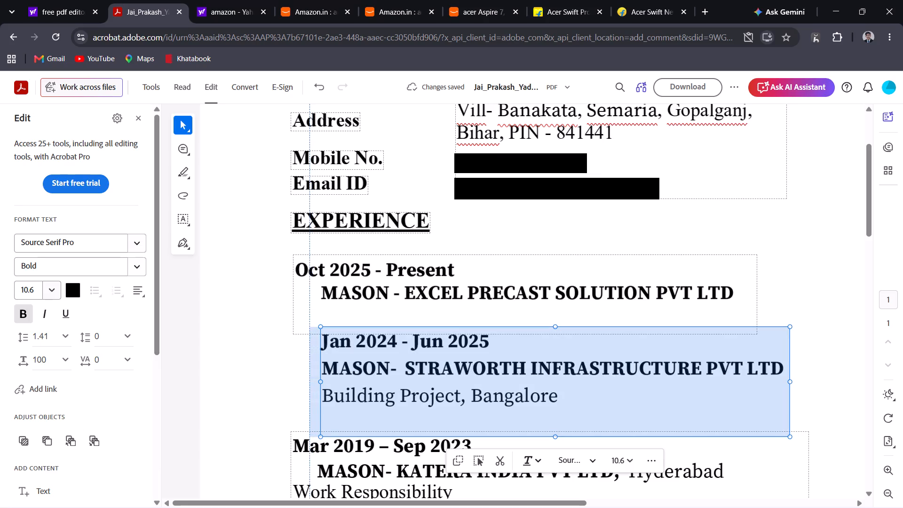
{"action": "left_click_drag", "start_coordinate": [309, 383], "coordinate": [291, 384]}
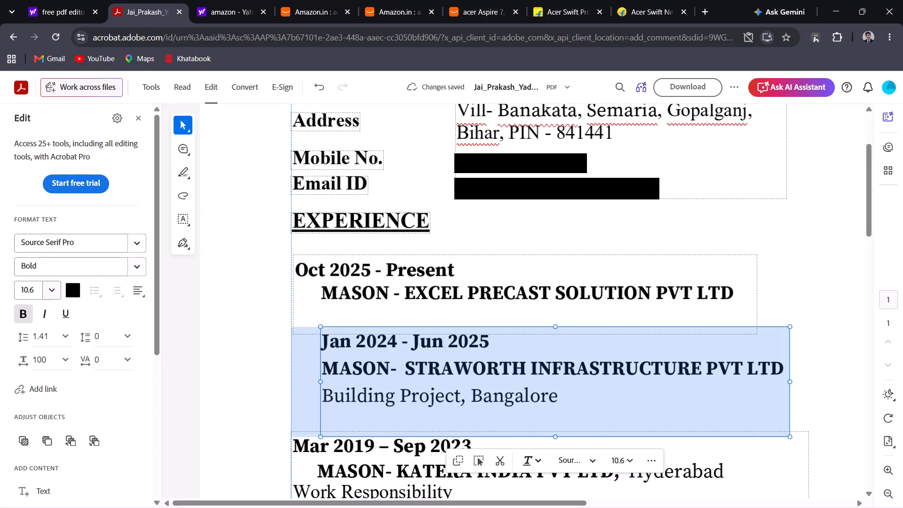
{"action": "left_click_drag", "start_coordinate": [291, 384], "coordinate": [293, 383]}
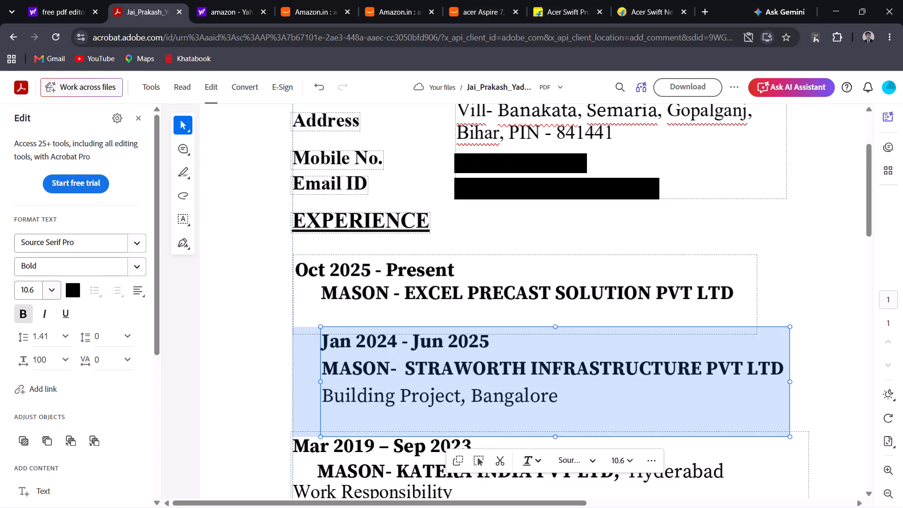
{"action": "left_click_drag", "start_coordinate": [293, 383], "coordinate": [293, 383]}
Indent the MASON- STRAWORTH INFRASTRUCTURE line by seven spaces to line up with the EXCEL PRECAST SOLUTION line, and deselect the box.
{"action": "left_click", "coordinate": [297, 372]}
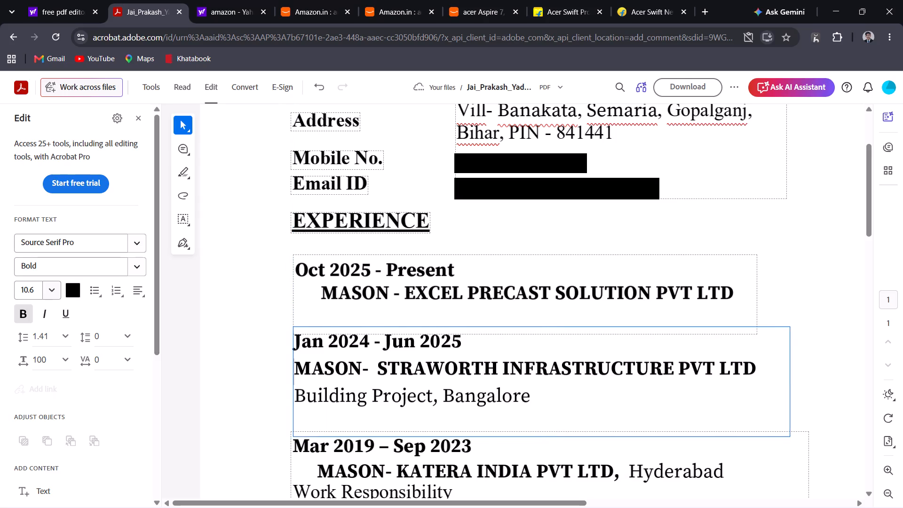
{"action": "key", "text": "space"}
{"action": "key", "text": "space"}
{"action": "key", "text": "space"}
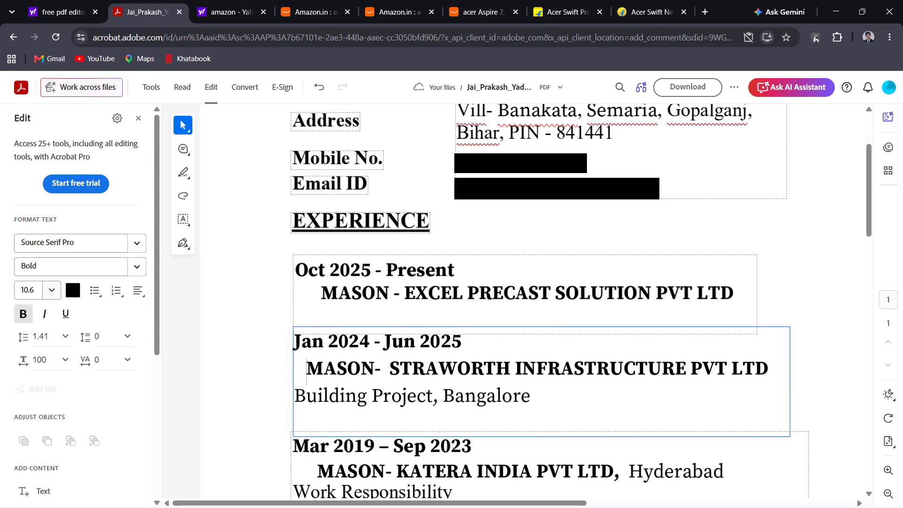
{"action": "key", "text": "space"}
{"action": "key", "text": "space"}
{"action": "key", "text": "space"}
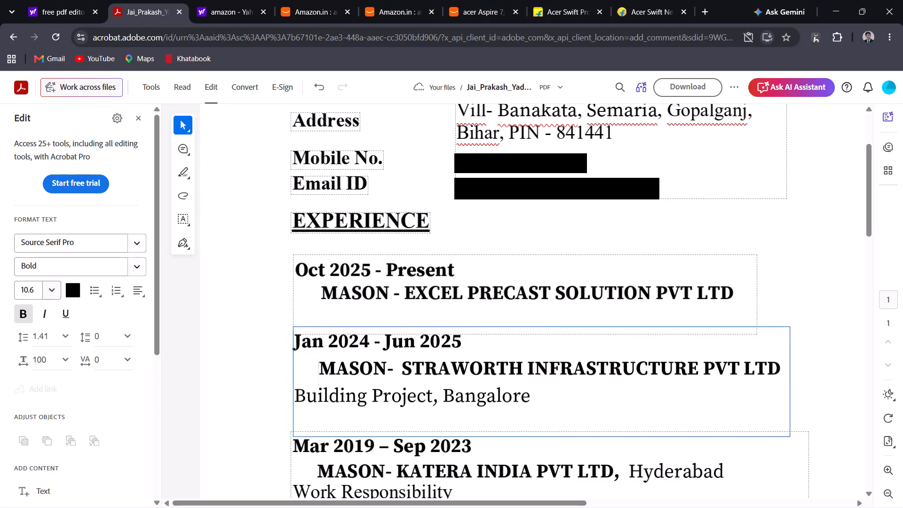
{"action": "key", "text": "space"}
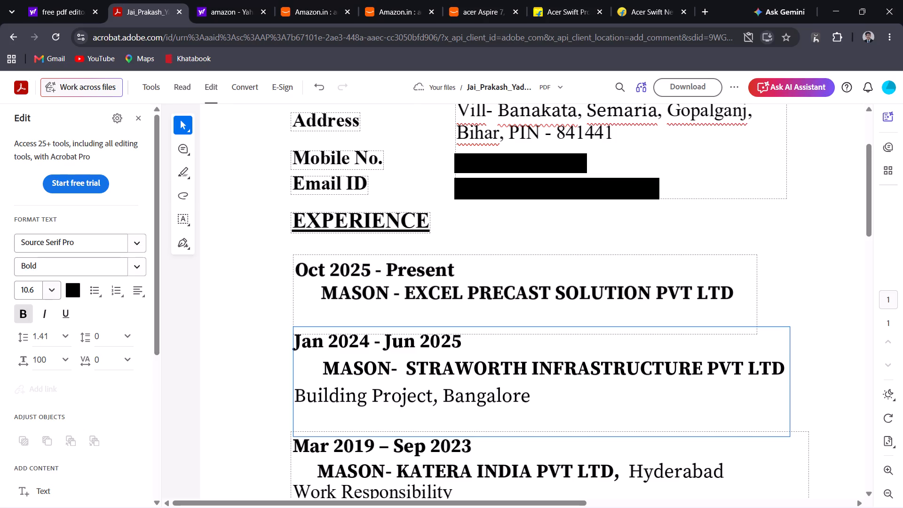
{"action": "left_click", "coordinate": [831, 296]}
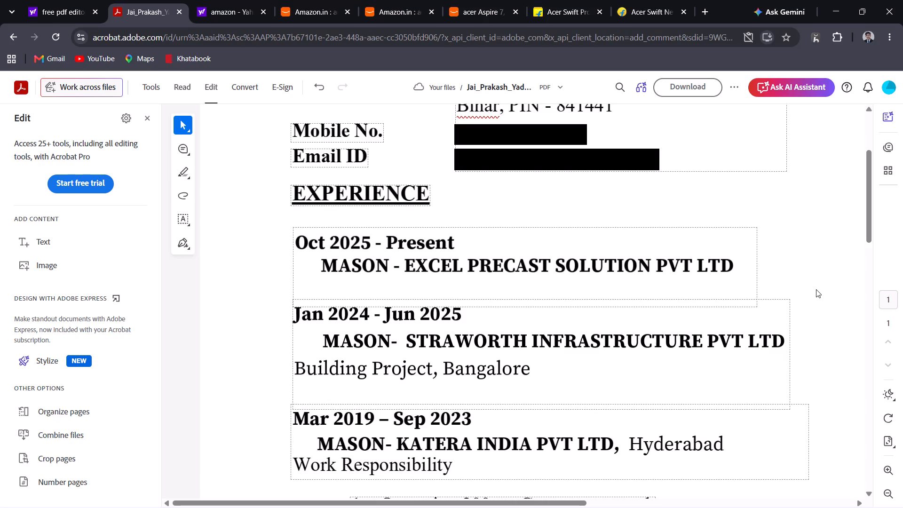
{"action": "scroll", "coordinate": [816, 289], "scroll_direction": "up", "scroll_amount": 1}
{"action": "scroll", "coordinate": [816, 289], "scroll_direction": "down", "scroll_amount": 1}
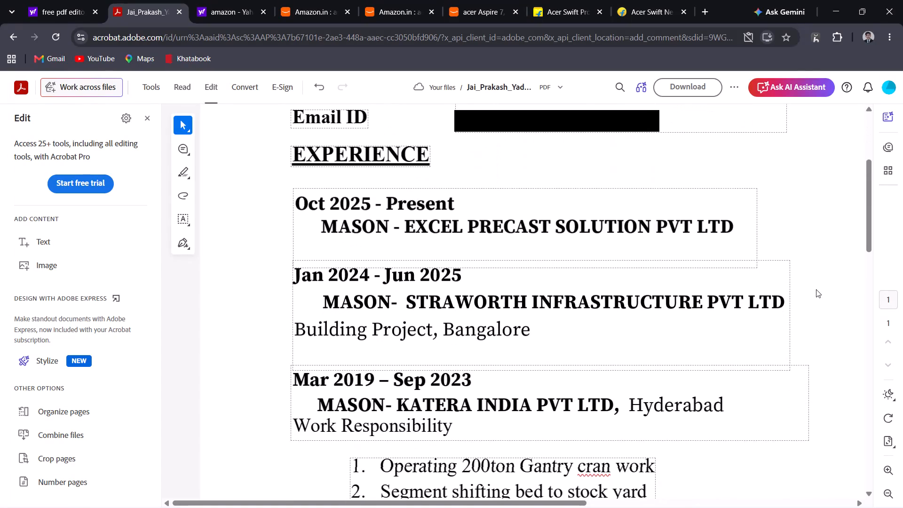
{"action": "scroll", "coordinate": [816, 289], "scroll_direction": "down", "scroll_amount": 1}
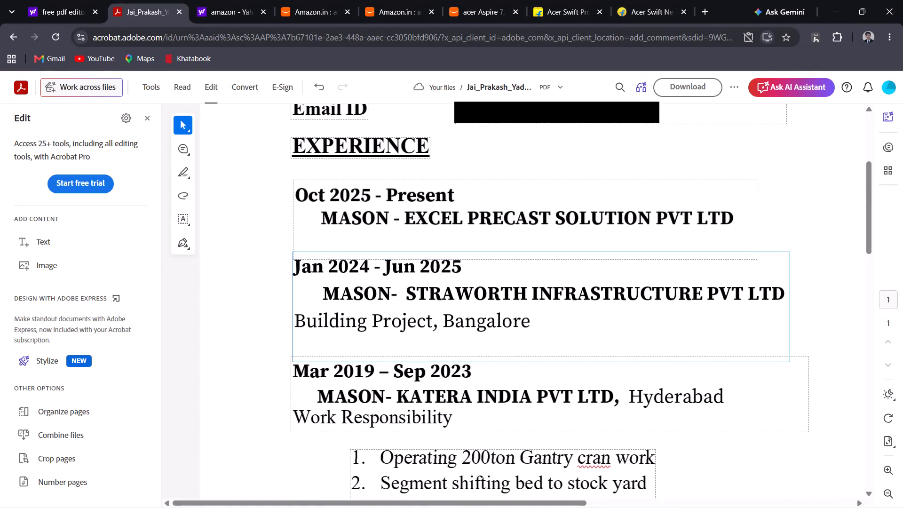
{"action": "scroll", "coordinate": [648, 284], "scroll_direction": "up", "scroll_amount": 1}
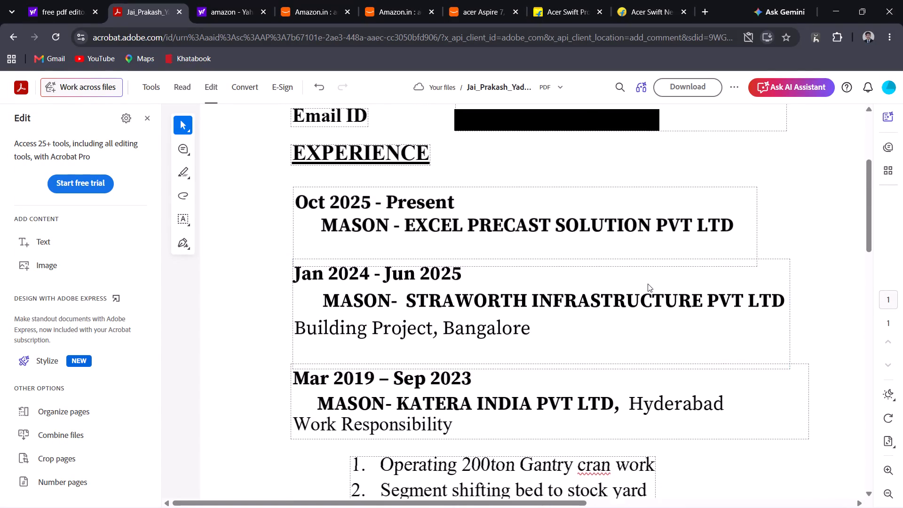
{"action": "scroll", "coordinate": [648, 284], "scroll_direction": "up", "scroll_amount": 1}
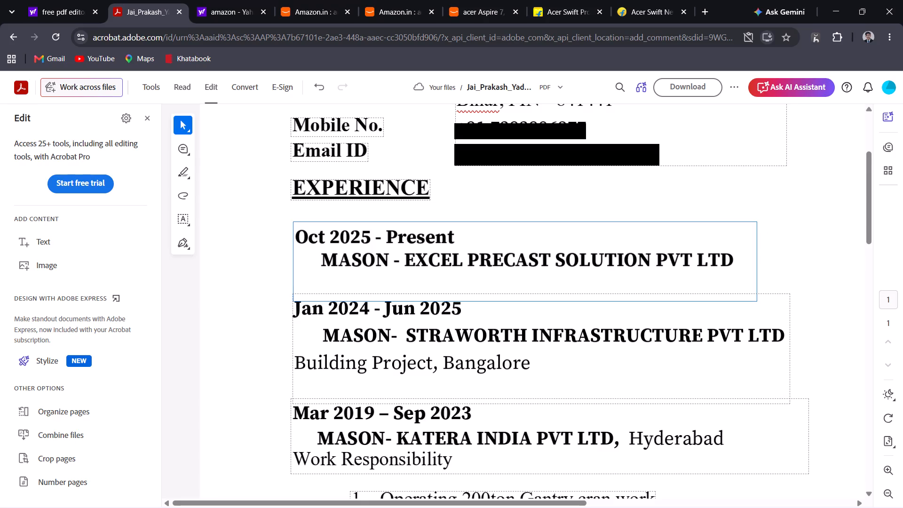
Indent the Building Project, Bangalore line by seven spaces to line up with the MASON- STRAWORTH INFRASTRUCTURE line above it.
{"action": "scroll", "coordinate": [639, 288], "scroll_direction": "down", "scroll_amount": 2}
{"action": "scroll", "coordinate": [639, 288], "scroll_direction": "up", "scroll_amount": 1}
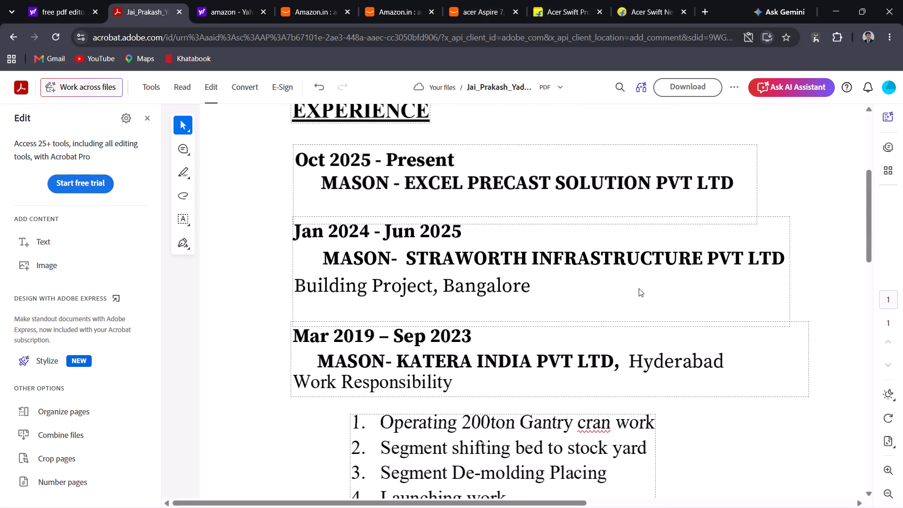
{"action": "scroll", "coordinate": [639, 288], "scroll_direction": "up", "scroll_amount": 1}
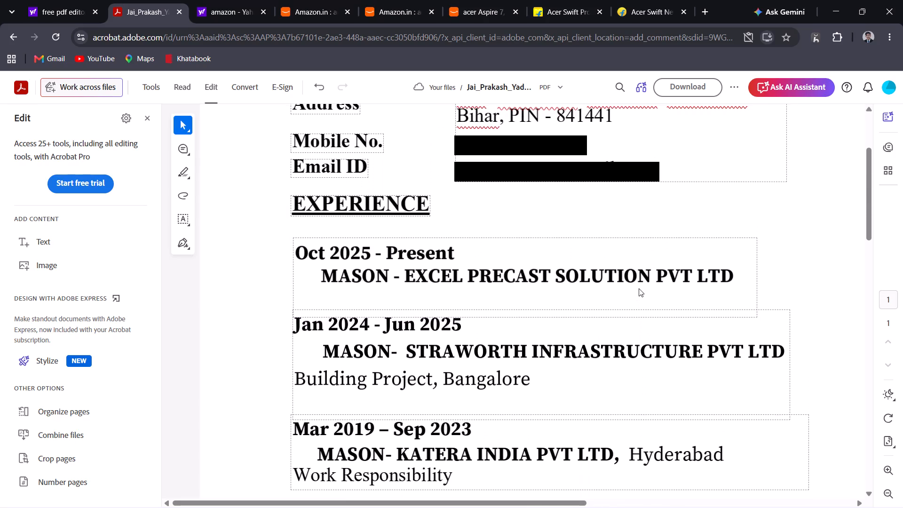
{"action": "scroll", "coordinate": [639, 288], "scroll_direction": "up", "scroll_amount": 1}
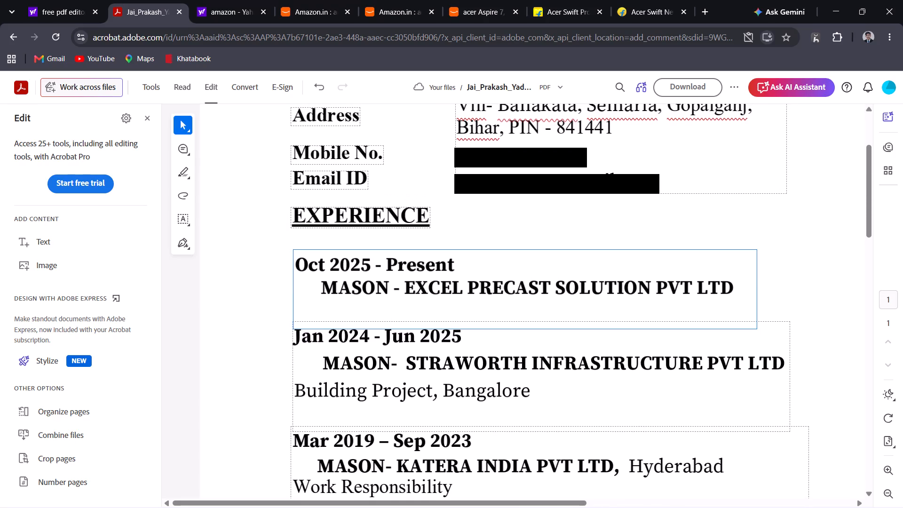
{"action": "left_click", "coordinate": [294, 389]}
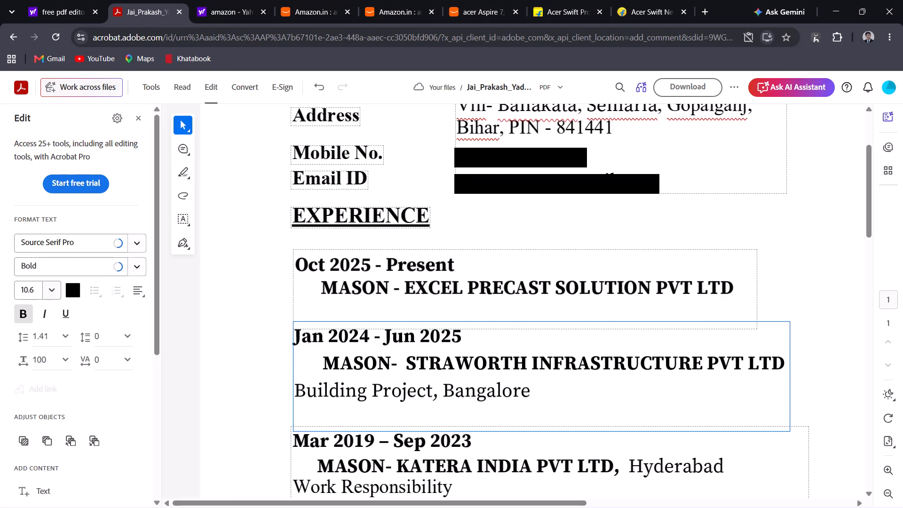
{"action": "key", "text": "space"}
{"action": "left_click", "coordinate": [305, 387]}
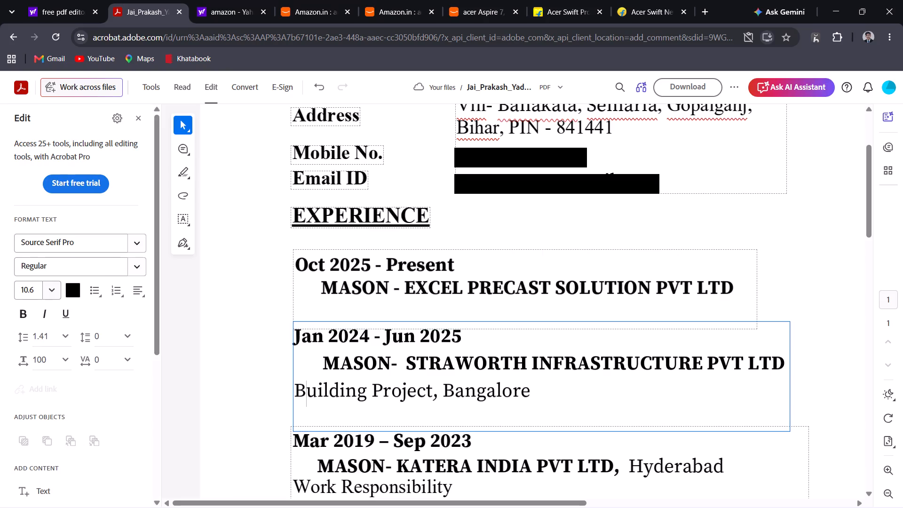
{"action": "key", "text": "Left"}
{"action": "key", "text": "space"}
{"action": "key", "text": "space"}
{"action": "key", "text": "space"}
{"action": "key", "text": "space"}
{"action": "key", "text": "space"}
{"action": "key", "text": "space"}
{"action": "key", "text": "space"}
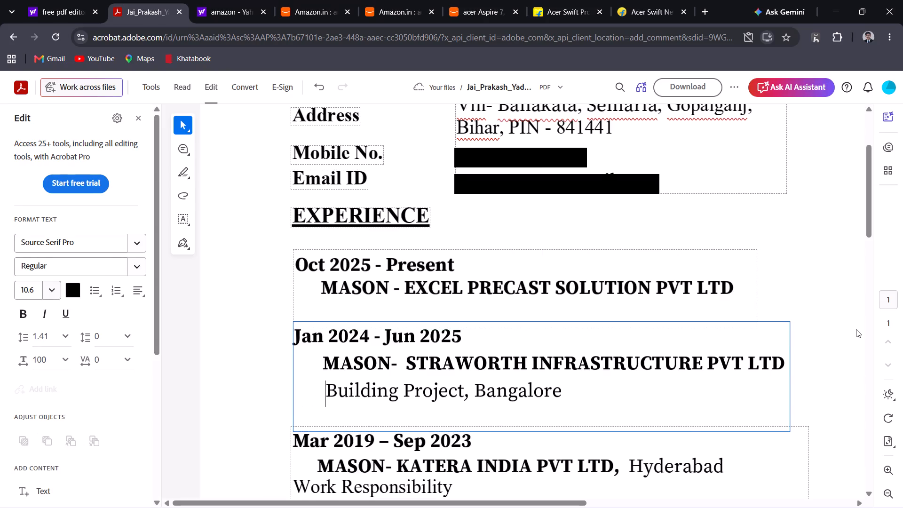
{"action": "scroll", "coordinate": [856, 329], "scroll_direction": "down", "scroll_amount": 2}
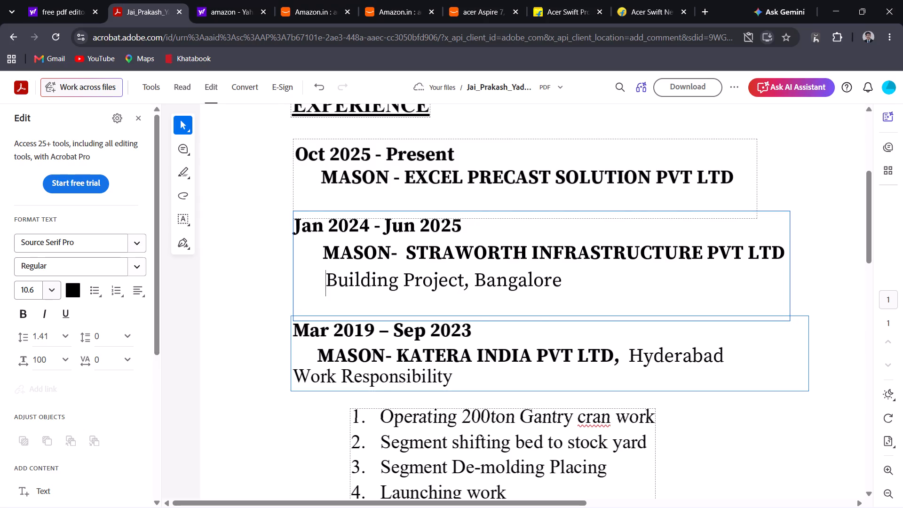
{"action": "scroll", "coordinate": [475, 330], "scroll_direction": "up", "scroll_amount": 2}
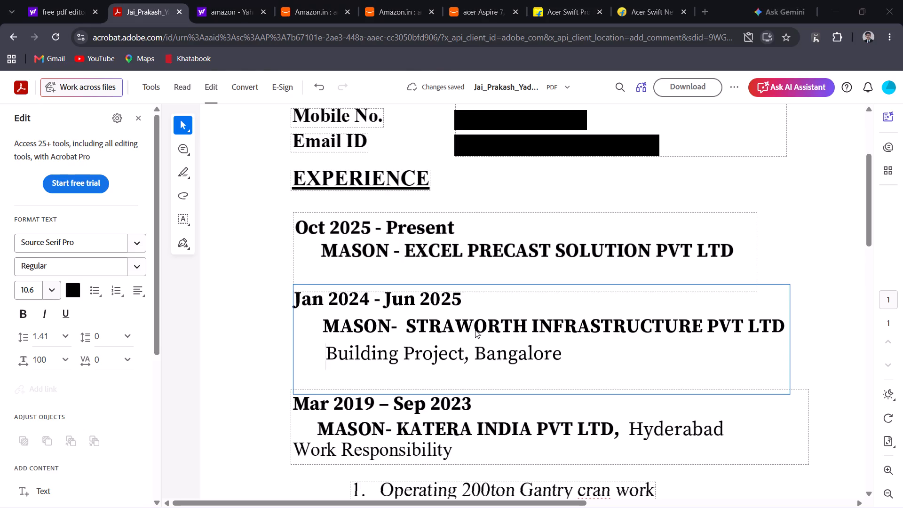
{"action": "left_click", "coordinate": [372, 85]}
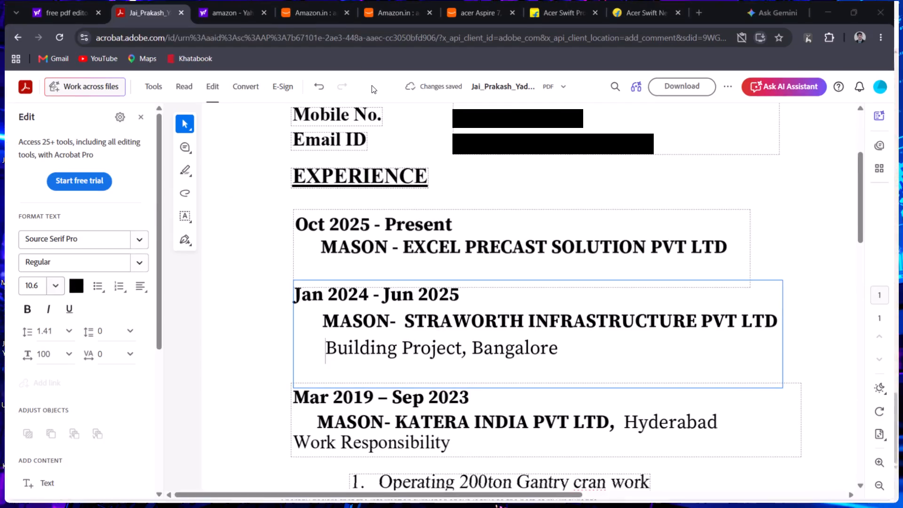
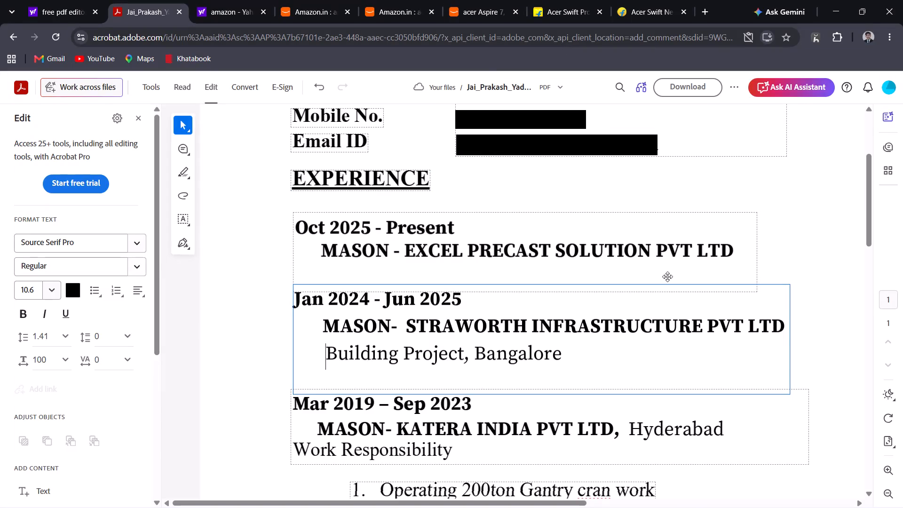
Append a comma and a space after PVT LTD on the MASON - EXCEL PRECAST SOLUTION line.
{"action": "left_click", "coordinate": [733, 250]}
{"action": "left_click", "coordinate": [735, 252]}
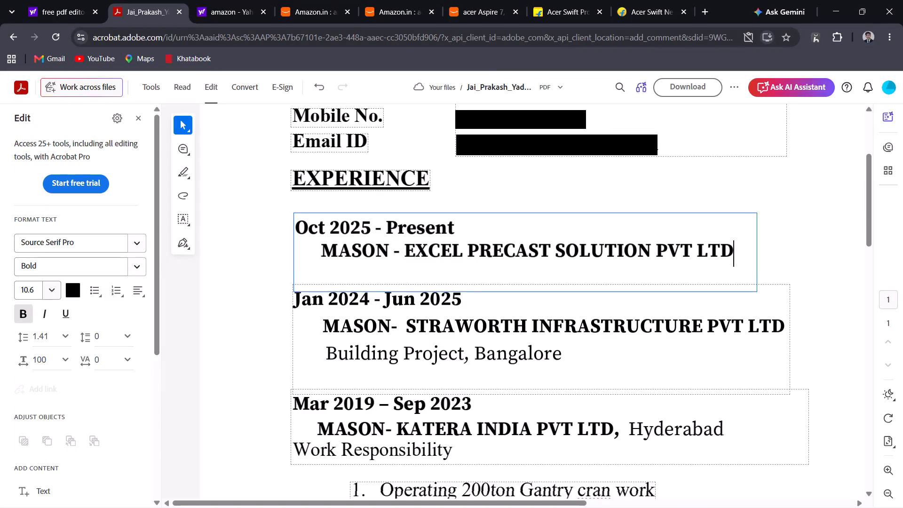
{"action": "key", "text": "comma"}
{"action": "key", "text": "space"}
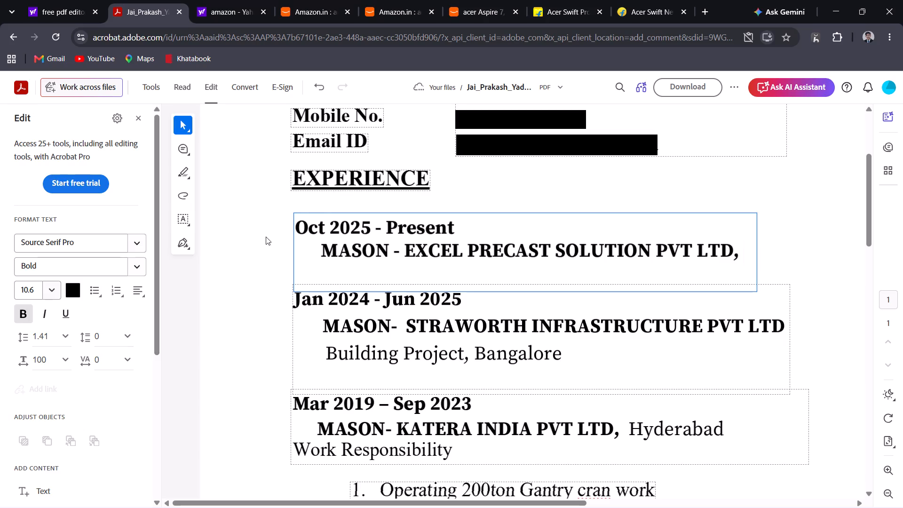
Enter Mumbai after the EXCEL PRECAST SOLUTION PVT LTD comma in non-bold text at font size 10.
{"action": "left_click", "coordinate": [28, 316]}
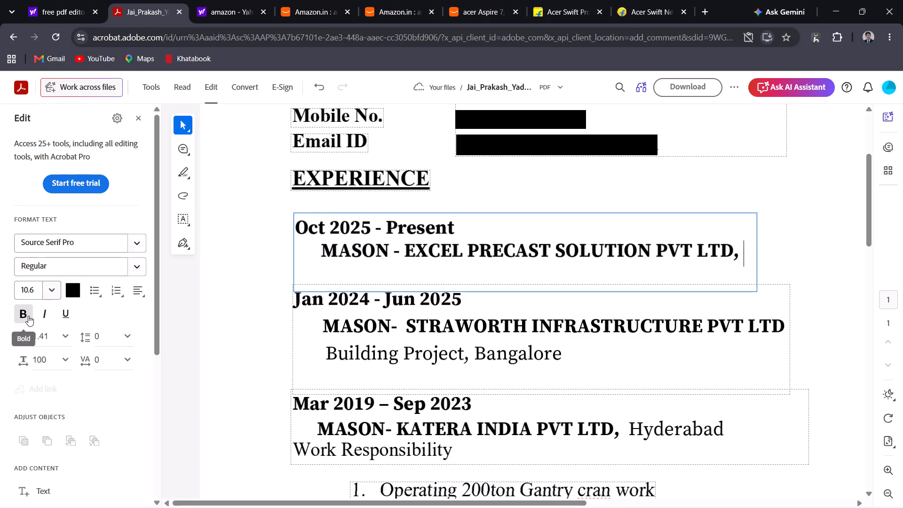
{"action": "key", "text": "m"}
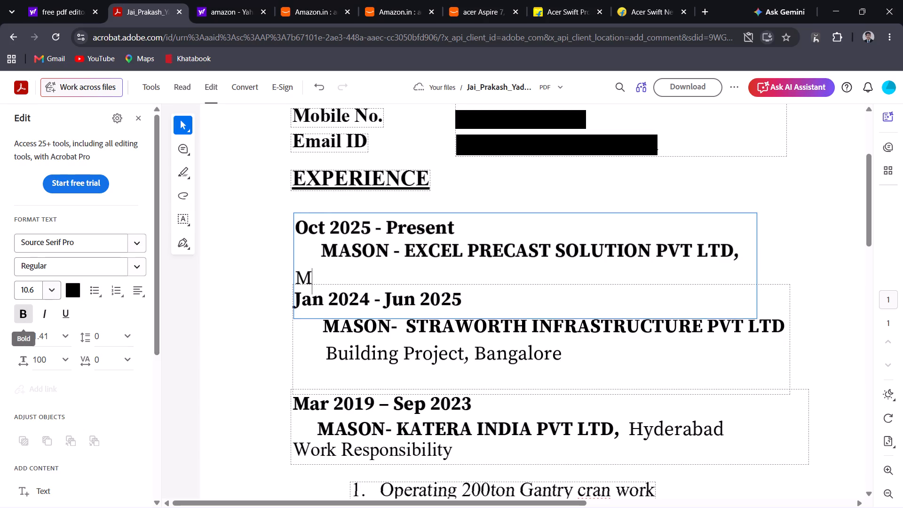
{"action": "key", "text": "u"}
{"action": "type", "text": "MB"}
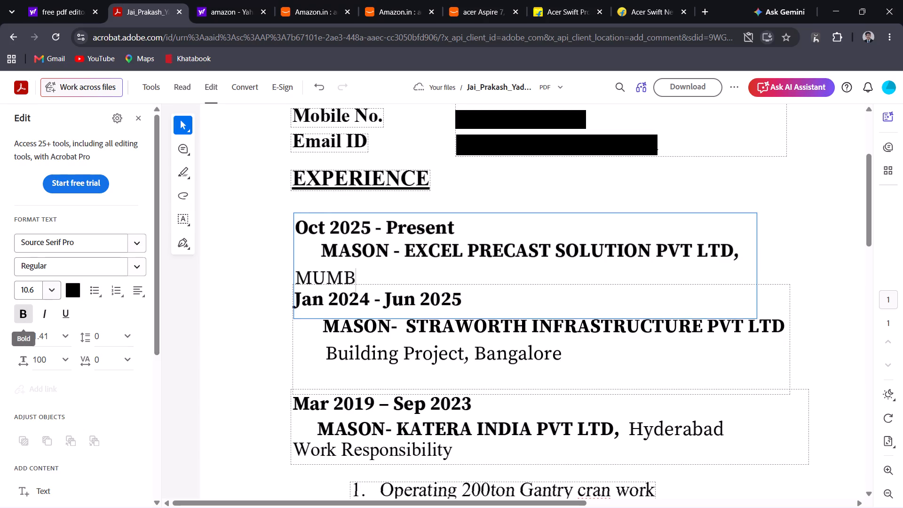
{"action": "key", "text": "BackSpace"}
{"action": "key", "text": "BackSpace"}
{"action": "key", "text": "BackSpace"}
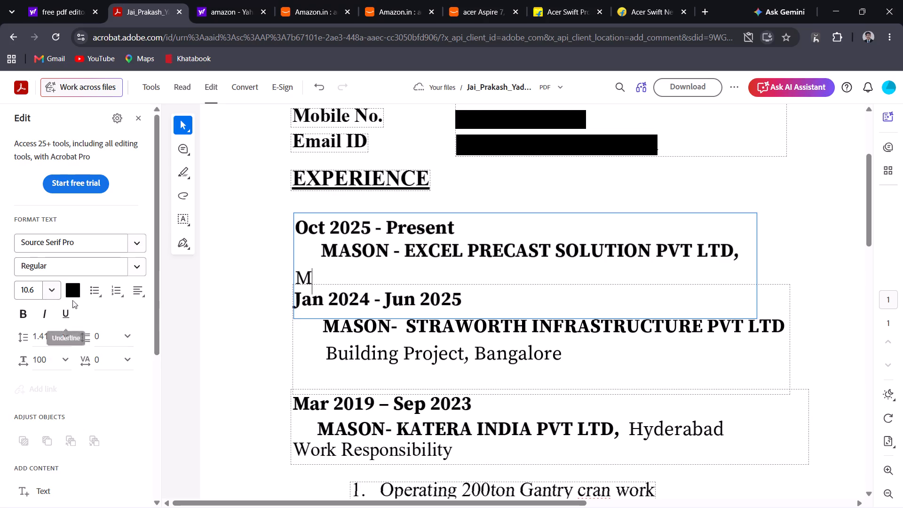
{"action": "left_click", "coordinate": [49, 289]}
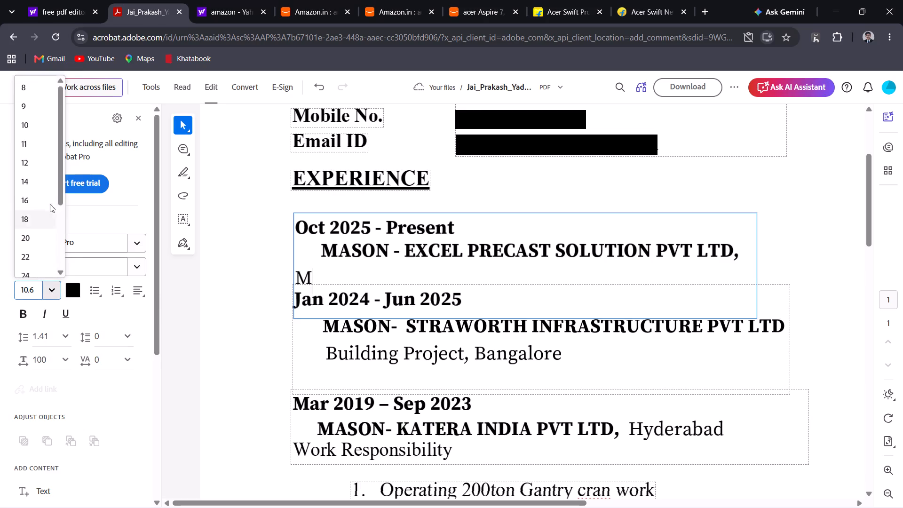
{"action": "left_click", "coordinate": [41, 127]}
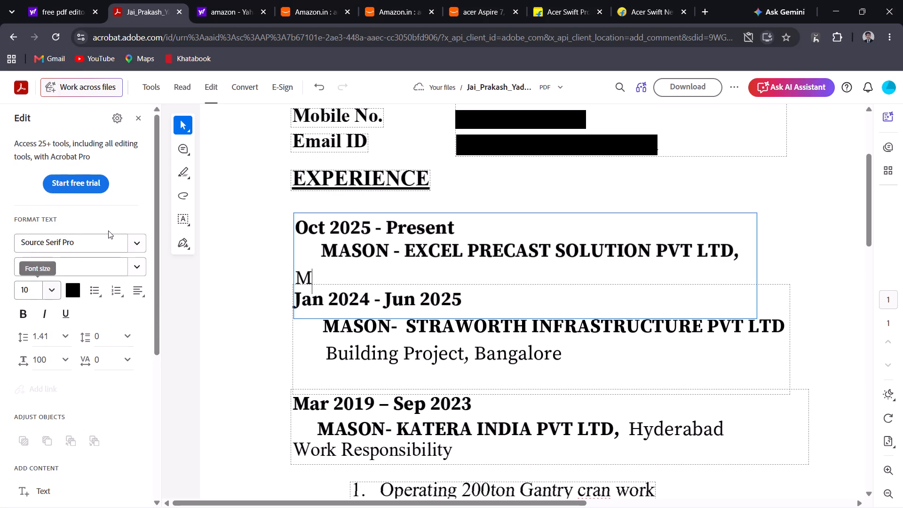
{"action": "key", "text": "BackSpace"}
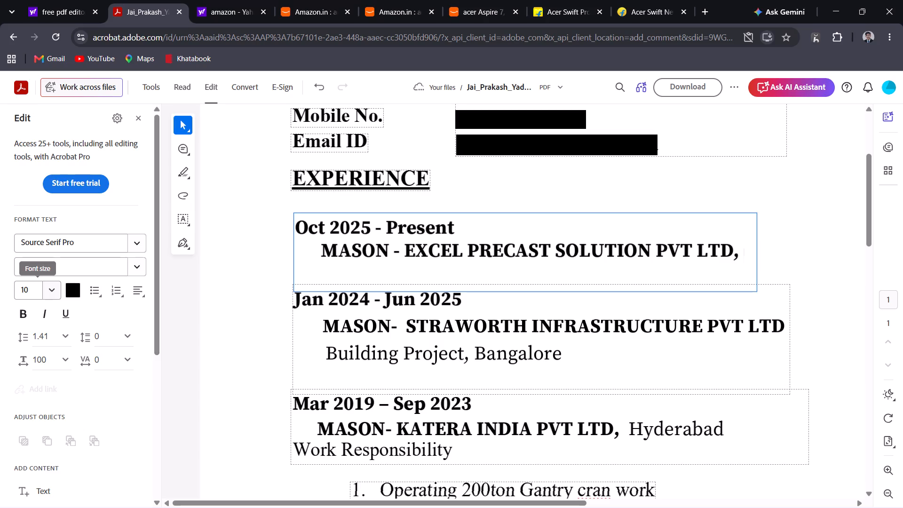
{"action": "key", "text": "m"}
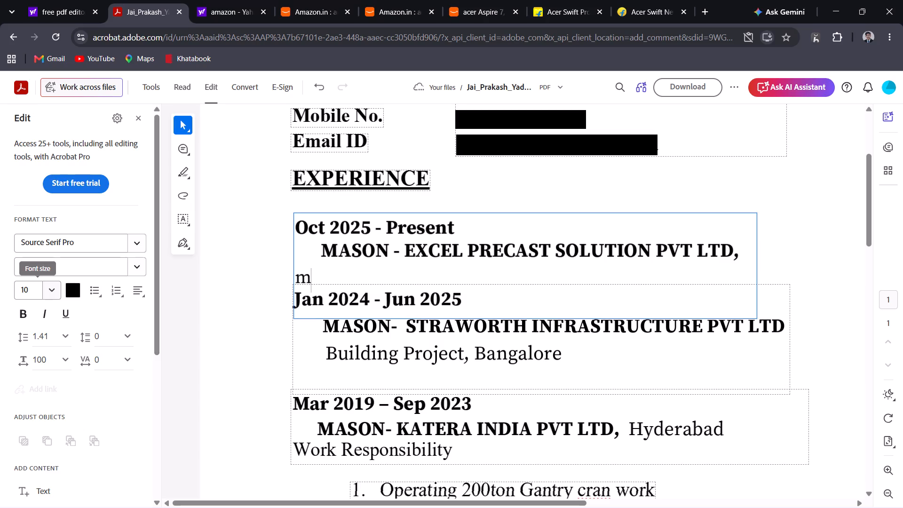
{"action": "key", "text": "BackSpace"}
{"action": "type", "text": "Mumbao"}
{"action": "key", "text": "BackSpace"}
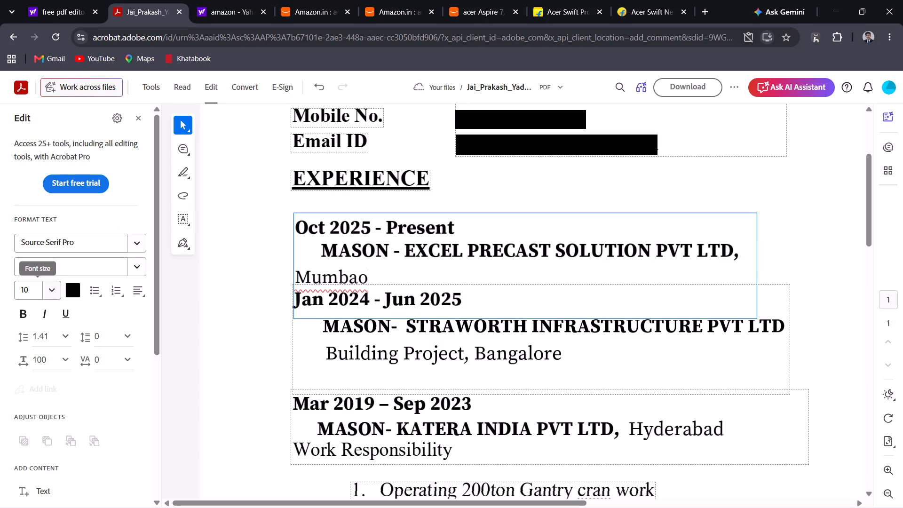
{"action": "key", "text": "i"}
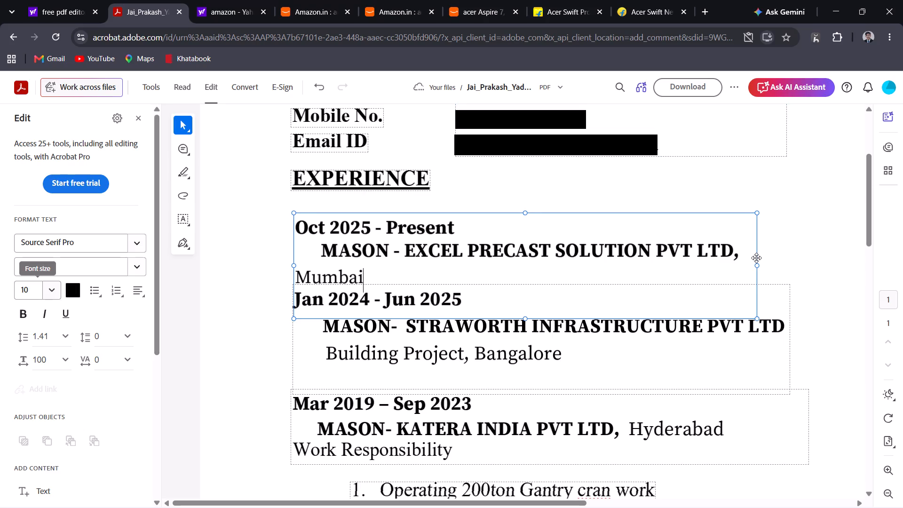
Widen the EXCEL PRECAST SOLUTION text box on its right side to nearly match the KATERA INDIA box's right edge.
{"action": "left_click_drag", "start_coordinate": [757, 265], "coordinate": [763, 267]}
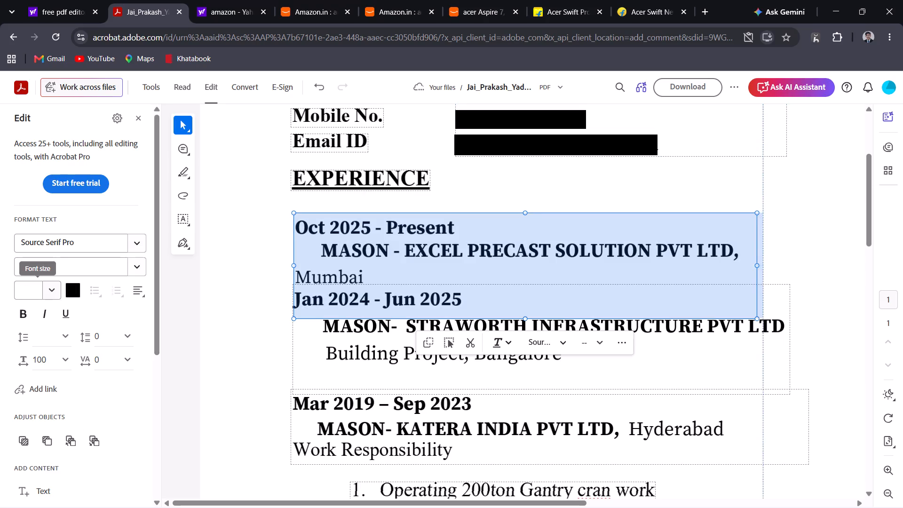
{"action": "left_click_drag", "start_coordinate": [763, 267], "coordinate": [791, 270]}
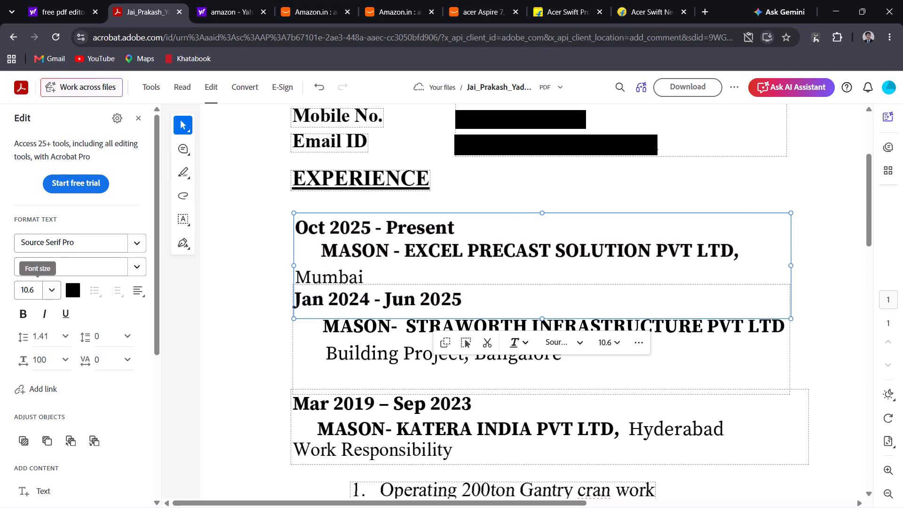
{"action": "left_click_drag", "start_coordinate": [791, 267], "coordinate": [805, 270]}
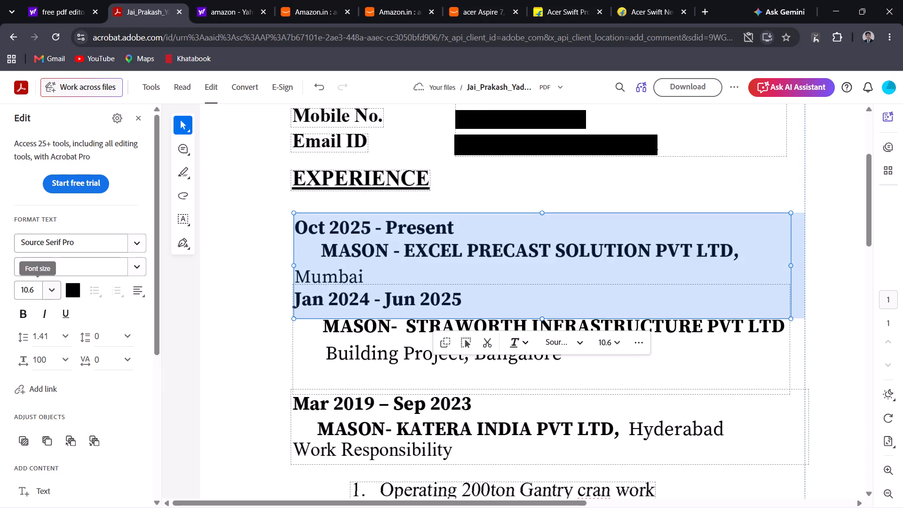
{"action": "left_click_drag", "start_coordinate": [805, 270], "coordinate": [804, 270]}
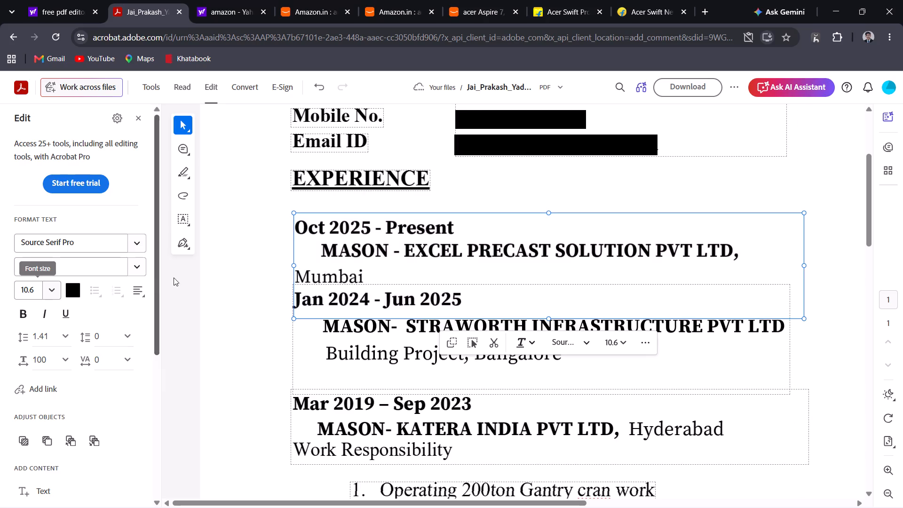
Delete the space between the comma after LTD and Mumbai in the EXCEL PRECAST SOLUTION entry.
{"action": "left_click", "coordinate": [294, 278]}
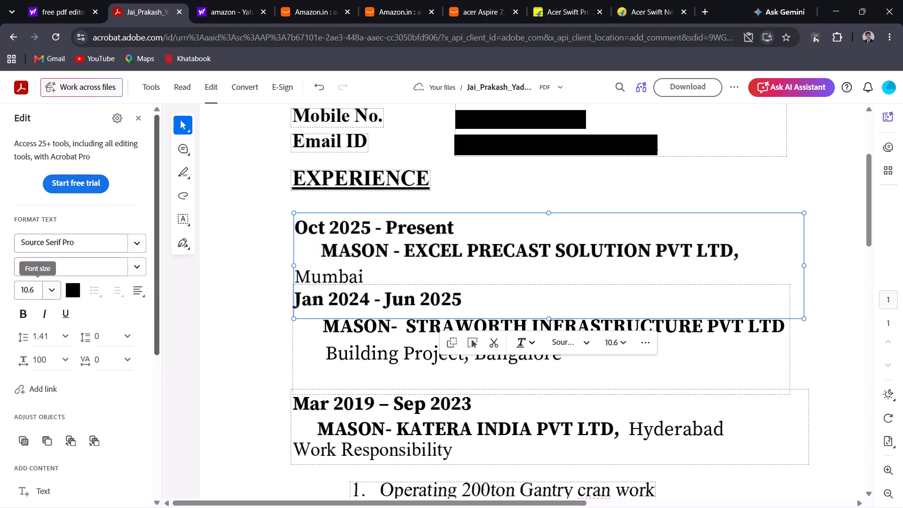
{"action": "left_click", "coordinate": [298, 276]}
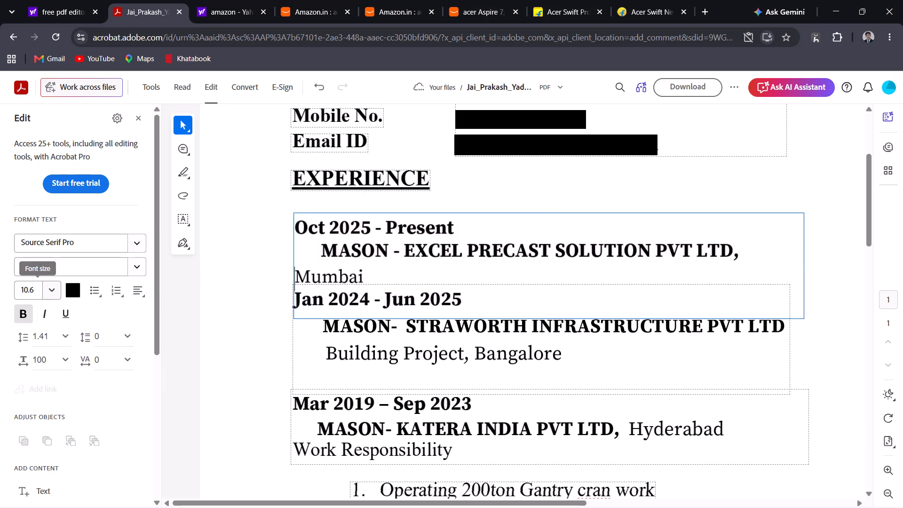
{"action": "key", "text": "BackSpace"}
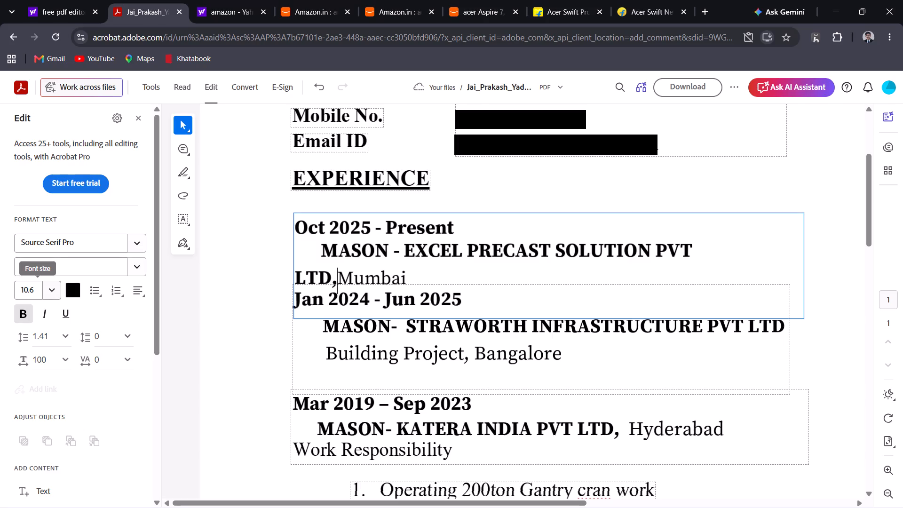
Change PVT to PVt in the EXCEL PRECAST SOLUTION line so Mumbai fits on the same line, and deselect the box.
{"action": "key", "text": "Right"}
{"action": "key", "text": "Right"}
{"action": "key", "text": "Right"}
{"action": "key", "text": "Right"}
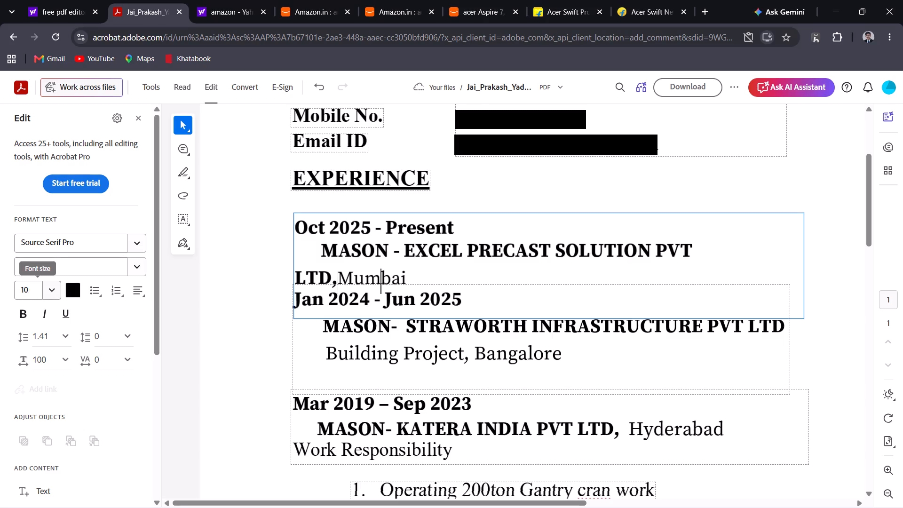
{"action": "key", "text": "Left"}
{"action": "key", "text": "Left"}
{"action": "key", "text": "Left"}
{"action": "key", "text": "Left"}
{"action": "key", "text": "Left"}
{"action": "key", "text": "Left"}
{"action": "key", "text": "Left"}
{"action": "key", "text": "Left"}
{"action": "key", "text": "Left"}
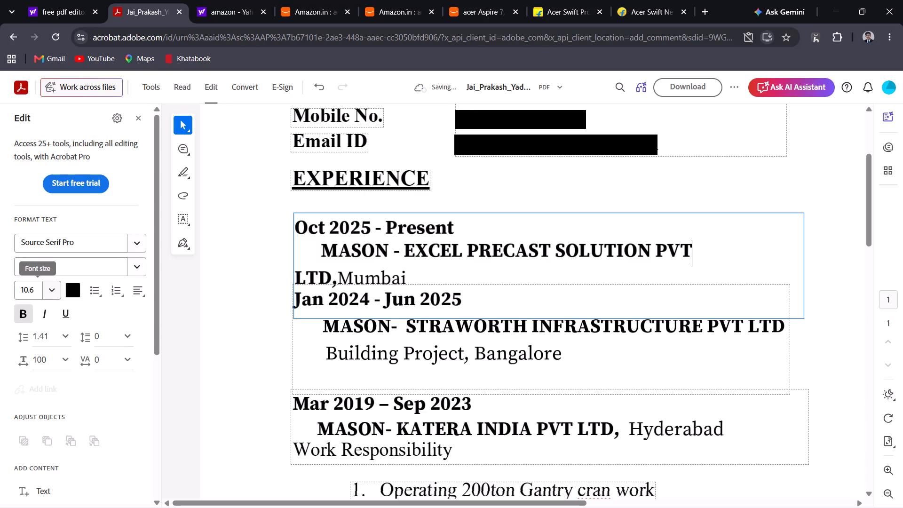
{"action": "key", "text": "BackSpace"}
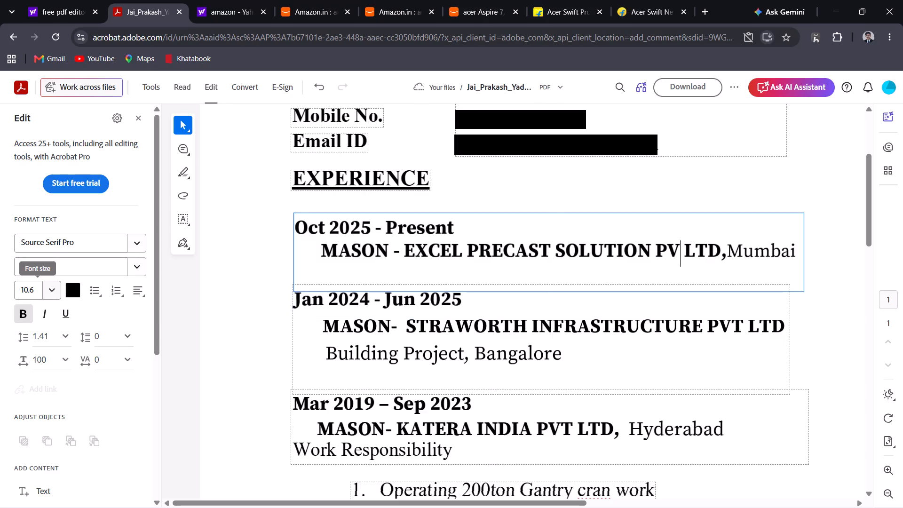
{"action": "key", "text": "t"}
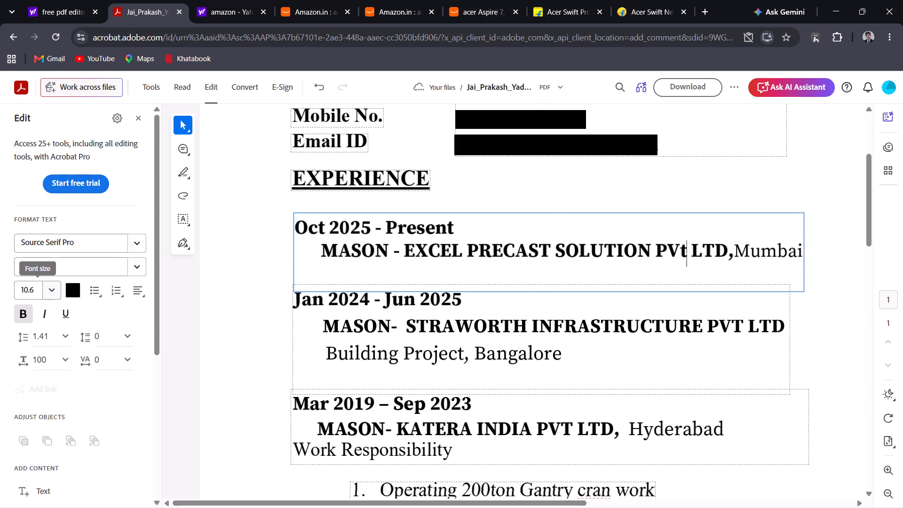
{"action": "left_click", "coordinate": [861, 298]}
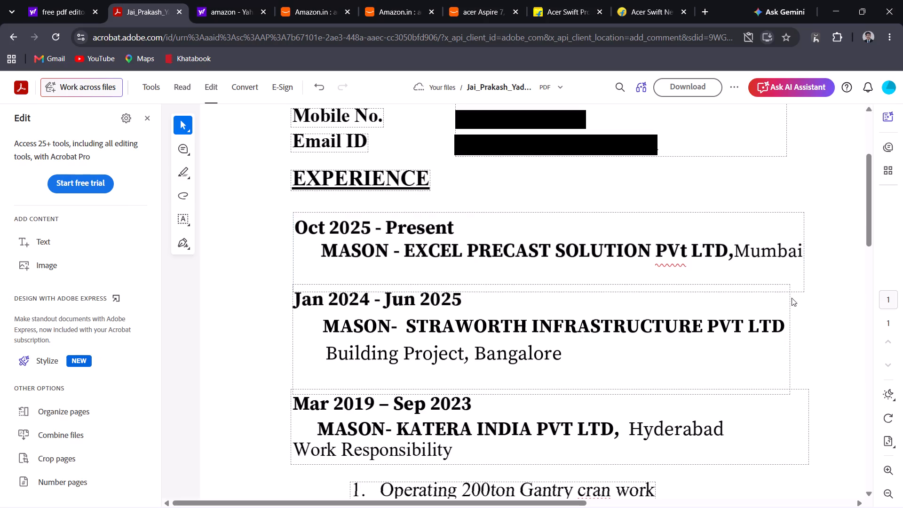
Review the layout of the Experience entries, the work responsibility list and the Personal Details section.
{"action": "scroll", "coordinate": [784, 300], "scroll_direction": "up", "scroll_amount": 2}
{"action": "scroll", "coordinate": [784, 300], "scroll_direction": "down", "scroll_amount": 6}
{"action": "scroll", "coordinate": [784, 300], "scroll_direction": "up", "scroll_amount": 1}
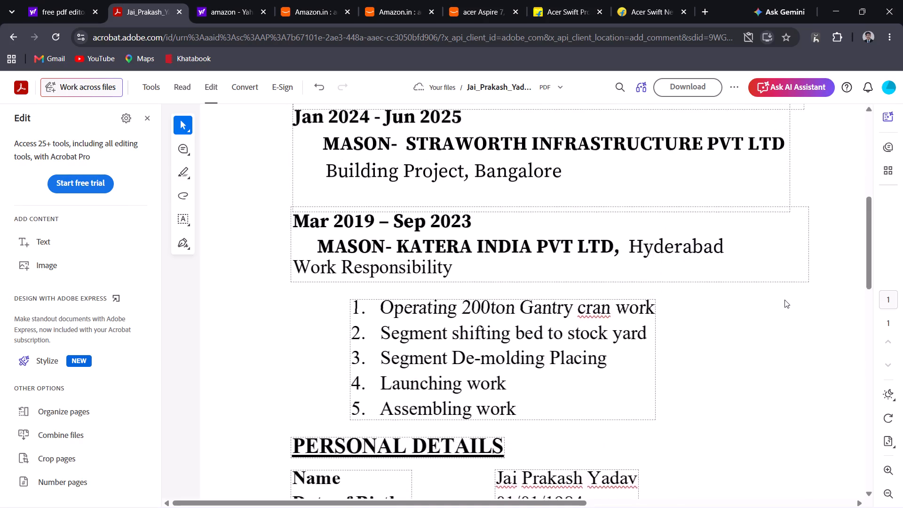
{"action": "scroll", "coordinate": [784, 300], "scroll_direction": "up", "scroll_amount": 3}
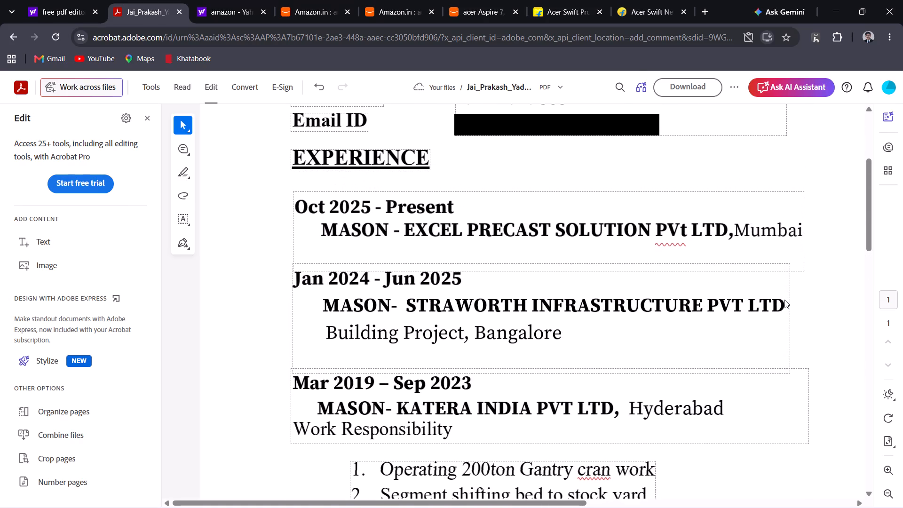
{"action": "scroll", "coordinate": [784, 300], "scroll_direction": "up", "scroll_amount": 1}
{"action": "scroll", "coordinate": [784, 300], "scroll_direction": "down", "scroll_amount": 1}
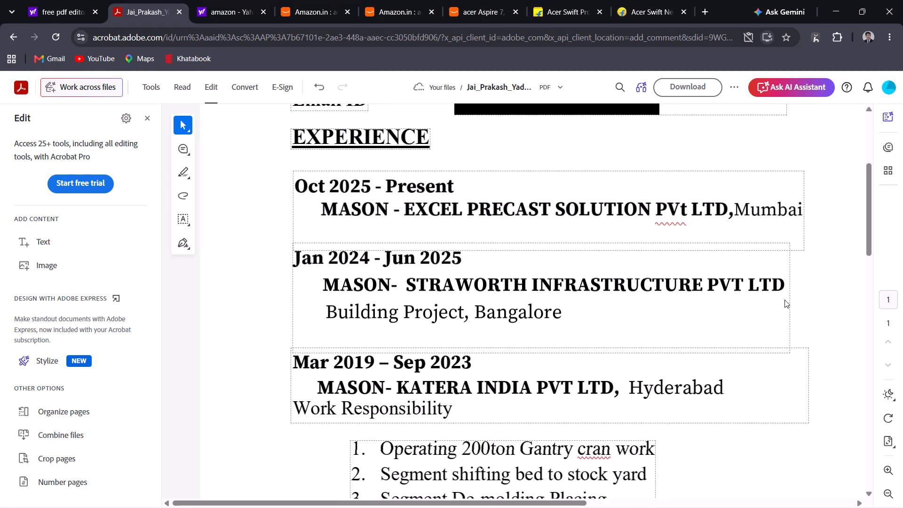
{"action": "scroll", "coordinate": [784, 300], "scroll_direction": "down", "scroll_amount": 1}
{"action": "scroll", "coordinate": [784, 300], "scroll_direction": "up", "scroll_amount": 1}
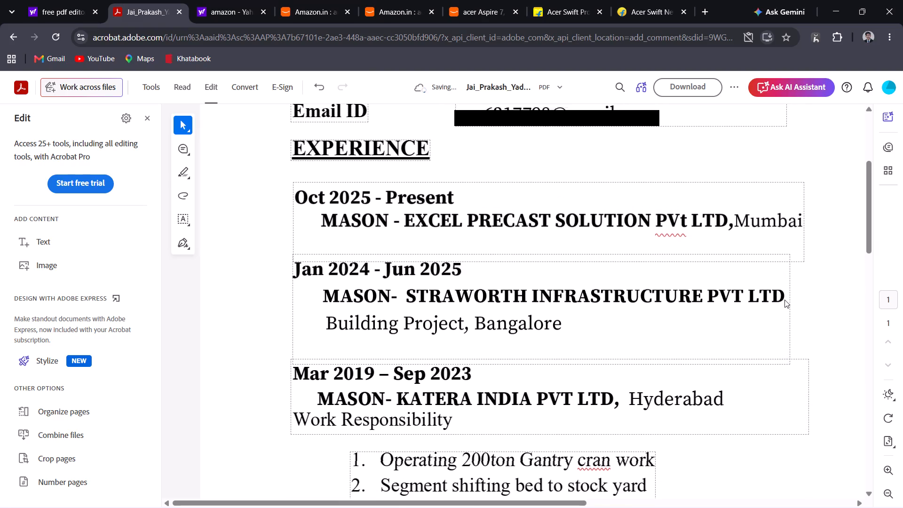
{"action": "scroll", "coordinate": [784, 300], "scroll_direction": "up", "scroll_amount": 1}
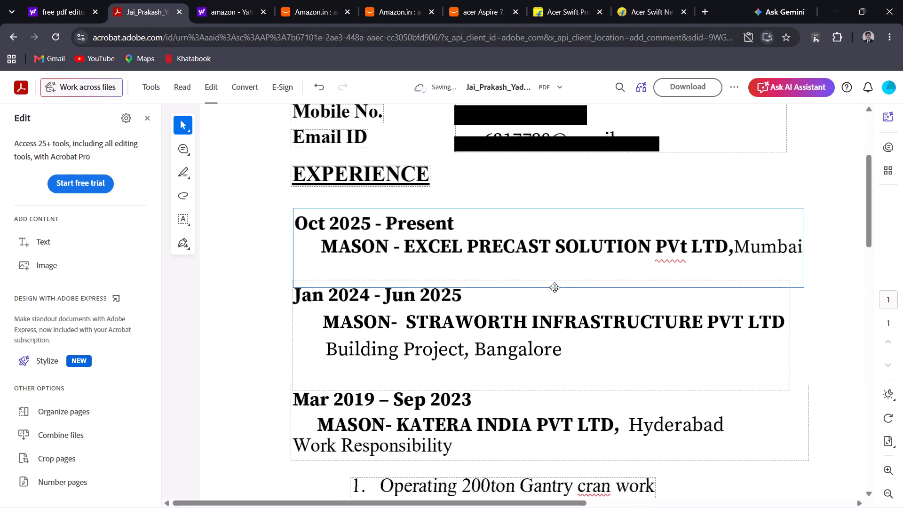
{"action": "scroll", "coordinate": [560, 287], "scroll_direction": "down", "scroll_amount": 1}
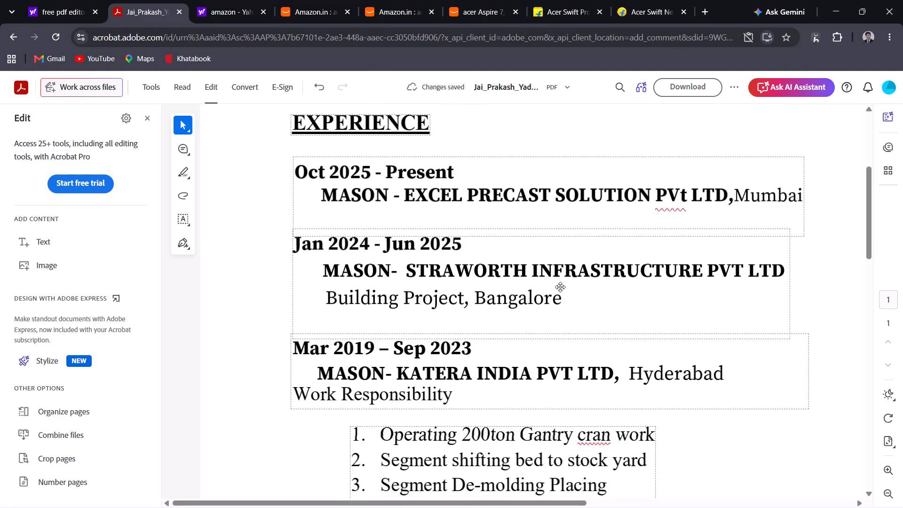
{"action": "scroll", "coordinate": [560, 287], "scroll_direction": "down", "scroll_amount": 5}
{"action": "scroll", "coordinate": [560, 287], "scroll_direction": "up", "scroll_amount": 1}
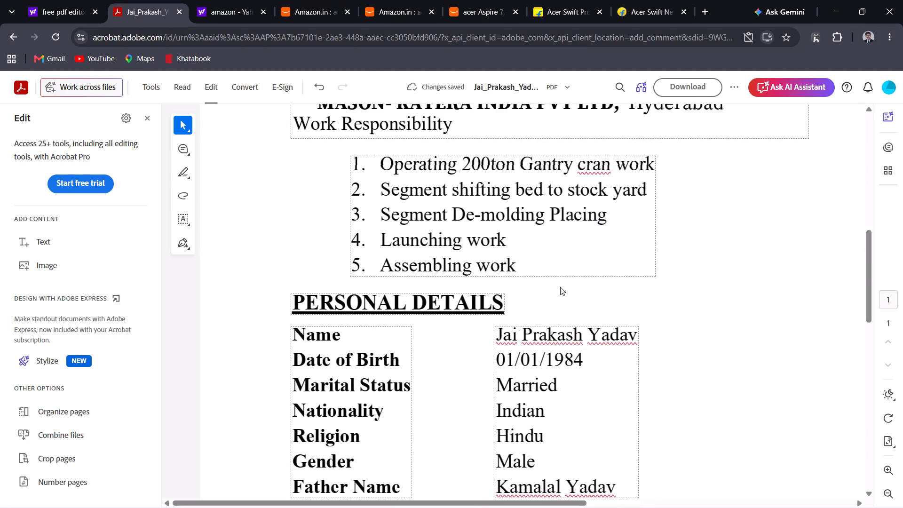
{"action": "scroll", "coordinate": [560, 287], "scroll_direction": "up", "scroll_amount": 2}
{"action": "left_click", "coordinate": [701, 12]}
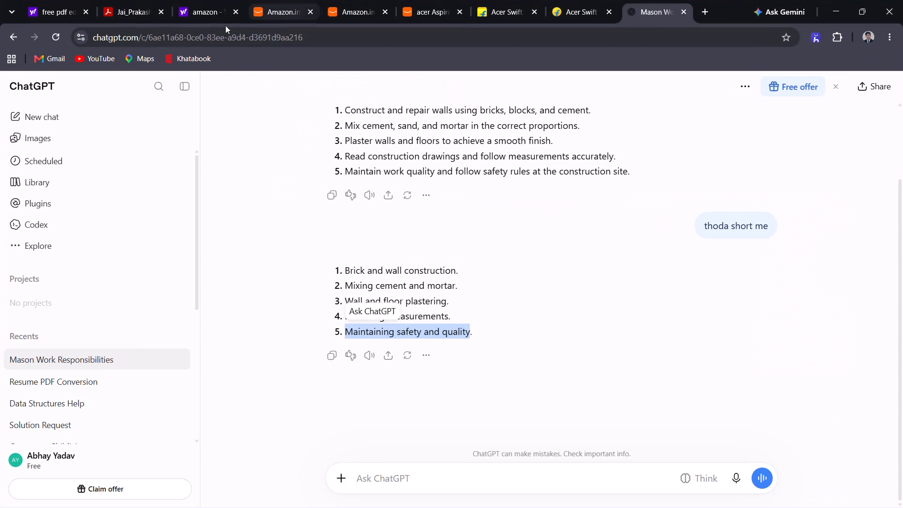
{"action": "left_click", "coordinate": [132, 11]}
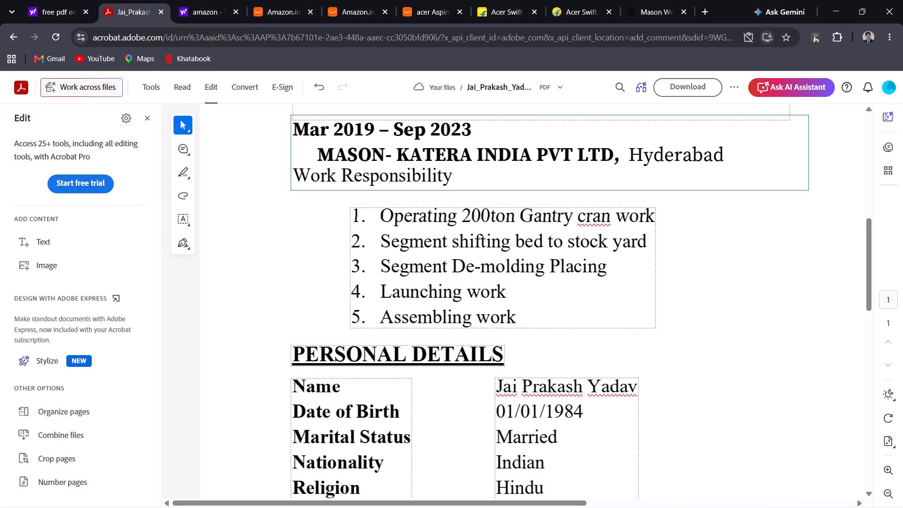
{"action": "left_click_drag", "start_coordinate": [652, 217], "coordinate": [569, 209]}
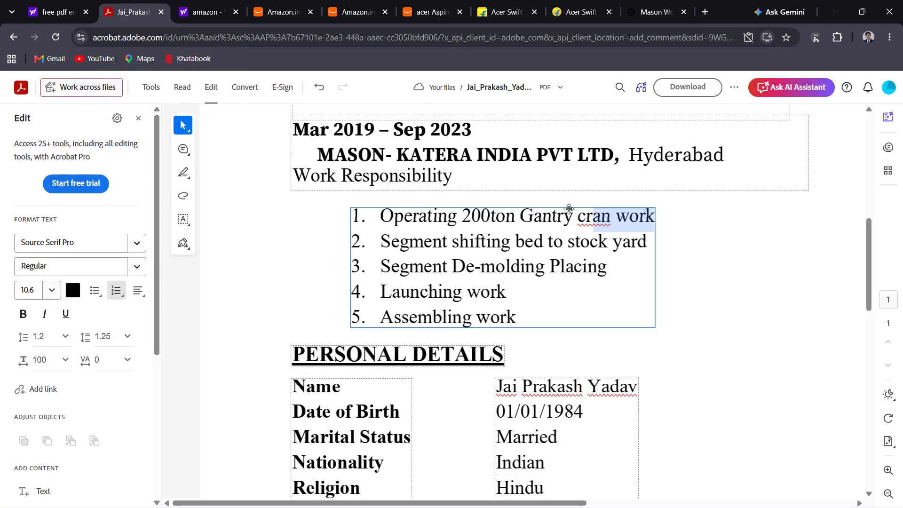
{"action": "left_click_drag", "start_coordinate": [569, 209], "coordinate": [735, 213]}
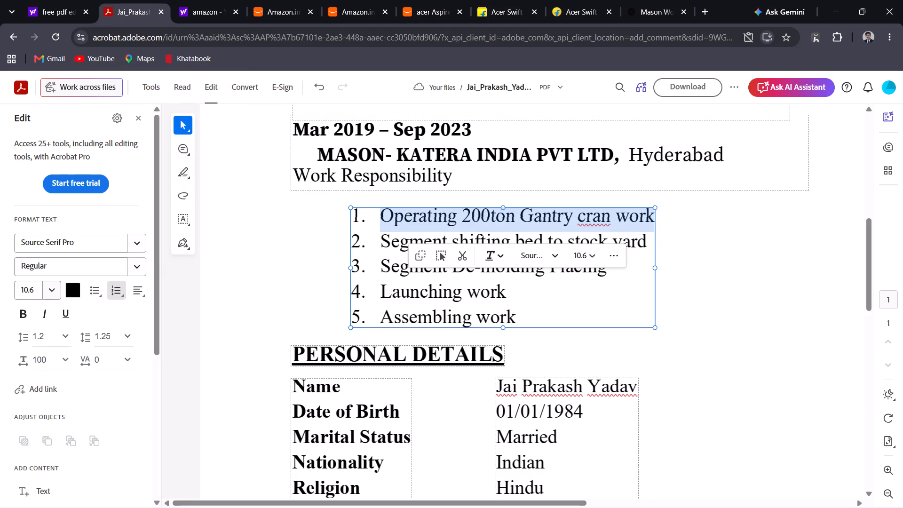
{"action": "left_click", "coordinate": [650, 219]}
{"action": "left_click", "coordinate": [654, 215]}
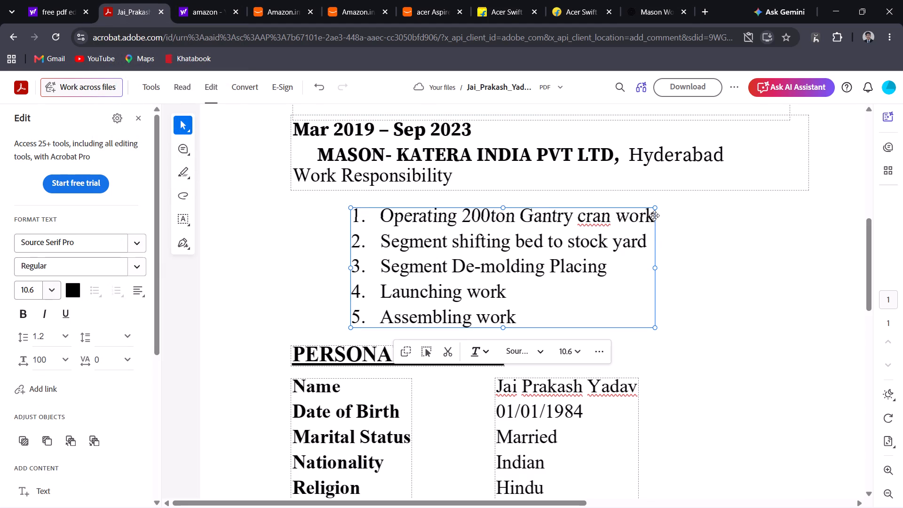
{"action": "left_click_drag", "start_coordinate": [656, 269], "coordinate": [713, 270]}
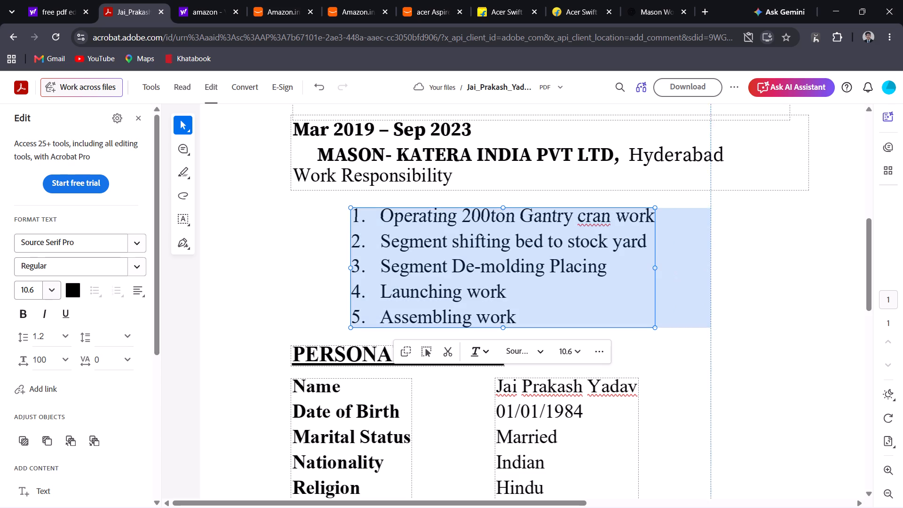
{"action": "left_click_drag", "start_coordinate": [713, 270], "coordinate": [728, 269]}
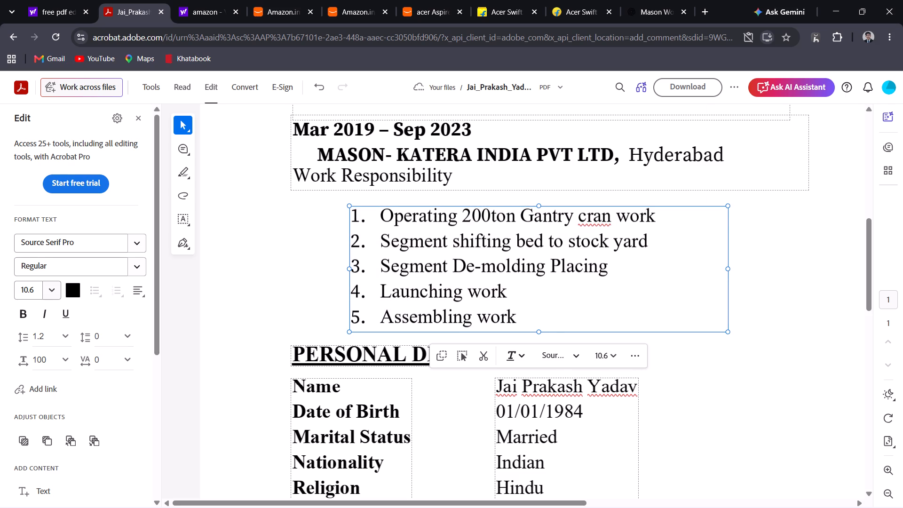
Delete the text "Operating 200ton Gantry cran work" from the first list item, keeping its number.
{"action": "left_click", "coordinate": [658, 218]}
{"action": "key", "text": "BackSpace"}
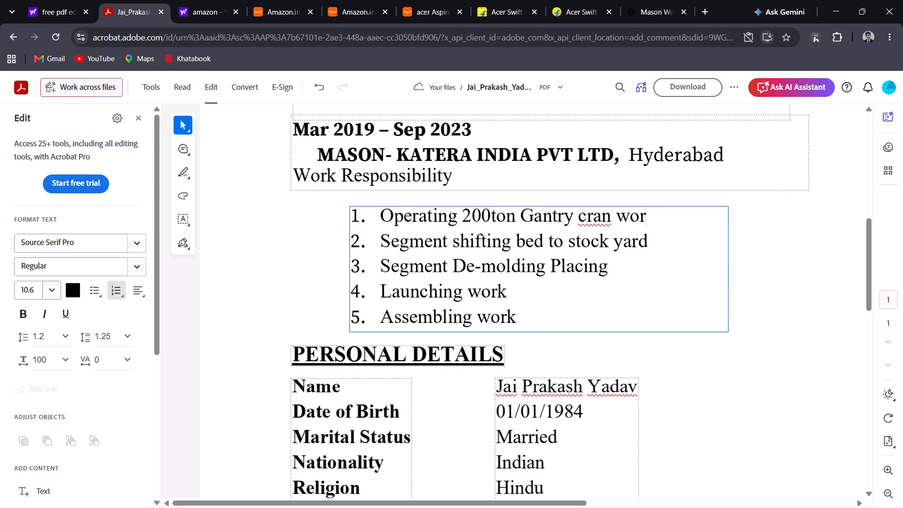
{"action": "key", "text": "BackSpace"}
{"action": "key", "text": "BackSpace"}
{"action": "key", "text": "BackSpace"}
{"action": "key", "text": "BackSpace"}
{"action": "key", "text": "BackSpace"}
{"action": "key", "text": "BackSpace"}
{"action": "key", "text": "BackSpace"}
{"action": "key", "text": "BackSpace"}
{"action": "key", "text": "BackSpace"}
{"action": "key", "text": "BackSpace"}
{"action": "key", "text": "BackSpace"}
{"action": "key", "text": "BackSpace"}
{"action": "key", "text": "BackSpace"}
{"action": "key", "text": "BackSpace"}
{"action": "key", "text": "BackSpace"}
{"action": "key", "text": "BackSpace"}
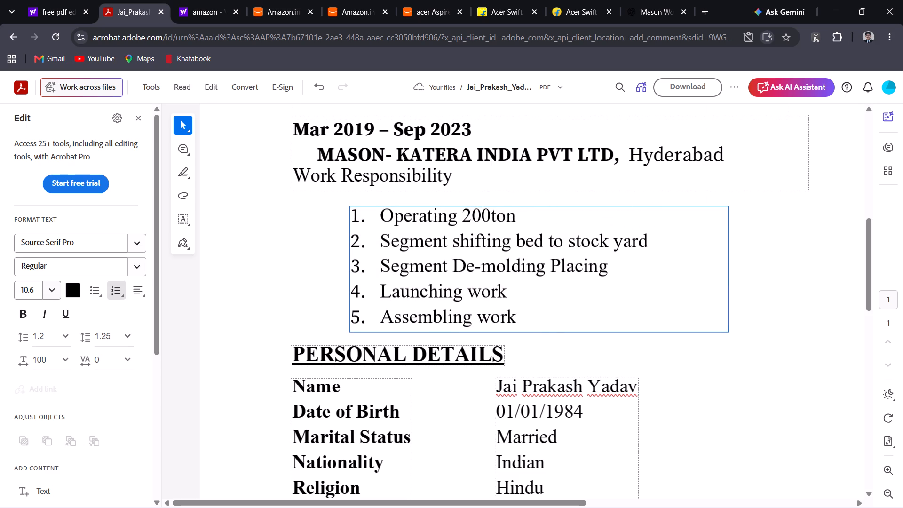
{"action": "key", "text": "BackSpace"}
{"action": "key", "text": "BackSpace"}
{"action": "key", "text": "BackSpace"}
{"action": "key", "text": "BackSpace"}
{"action": "key", "text": "BackSpace"}
{"action": "key", "text": "BackSpace"}
{"action": "key", "text": "BackSpace"}
{"action": "key", "text": "BackSpace"}
{"action": "key", "text": "BackSpace"}
{"action": "key", "text": "BackSpace"}
{"action": "key", "text": "BackSpace"}
{"action": "key", "text": "BackSpace"}
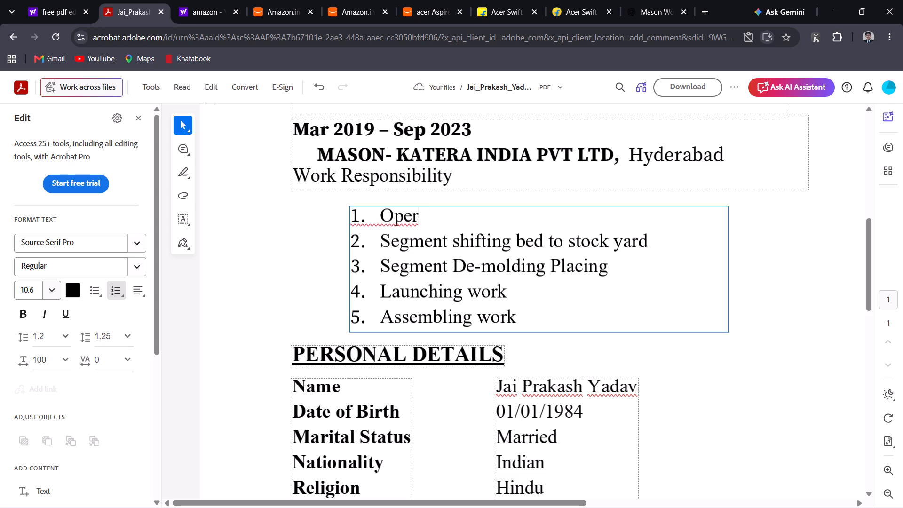
{"action": "key", "text": "BackSpace"}
{"action": "key", "text": "BackSpace"}
{"action": "key", "text": "BackSpace"}
{"action": "key", "text": "BackSpace"}
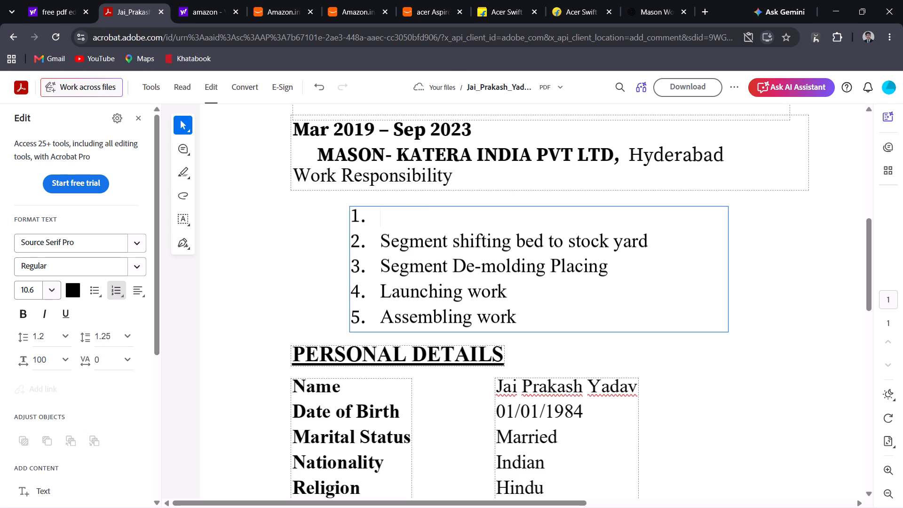
Insert a blank line between the KATERA INDIA line and Work Responsibility.
{"action": "left_click", "coordinate": [459, 180]}
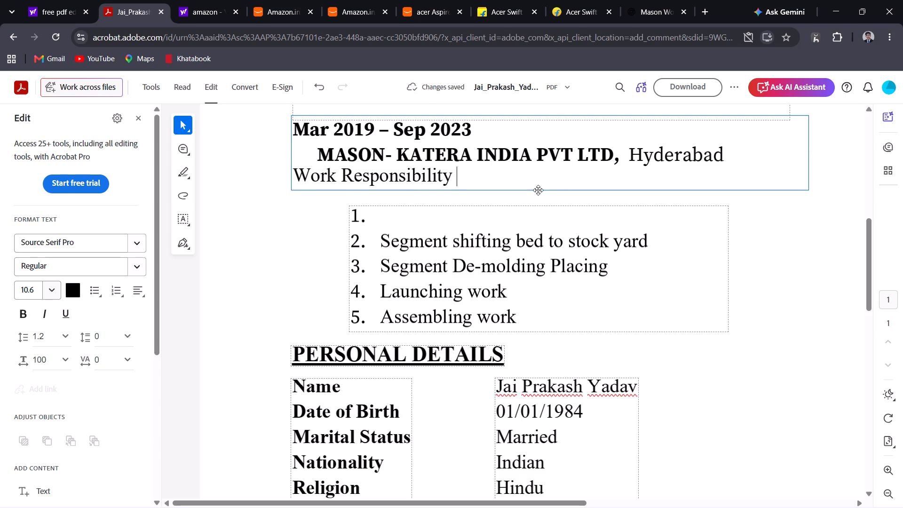
{"action": "left_click_drag", "start_coordinate": [548, 190], "coordinate": [550, 194]}
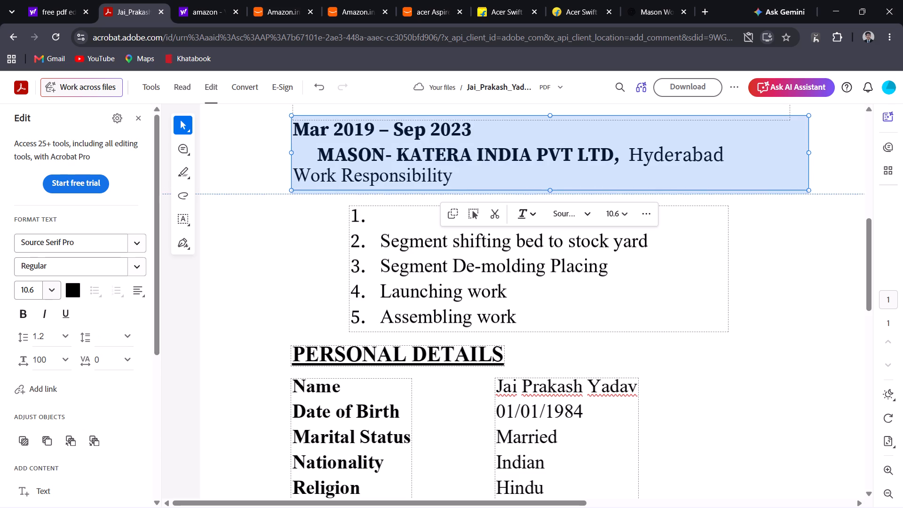
{"action": "left_click_drag", "start_coordinate": [550, 194], "coordinate": [551, 207]}
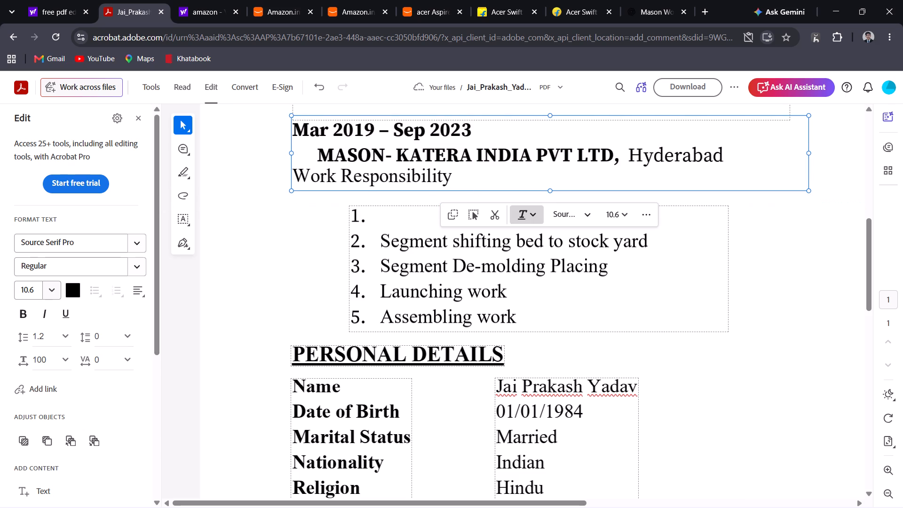
{"action": "left_click", "coordinate": [294, 174]}
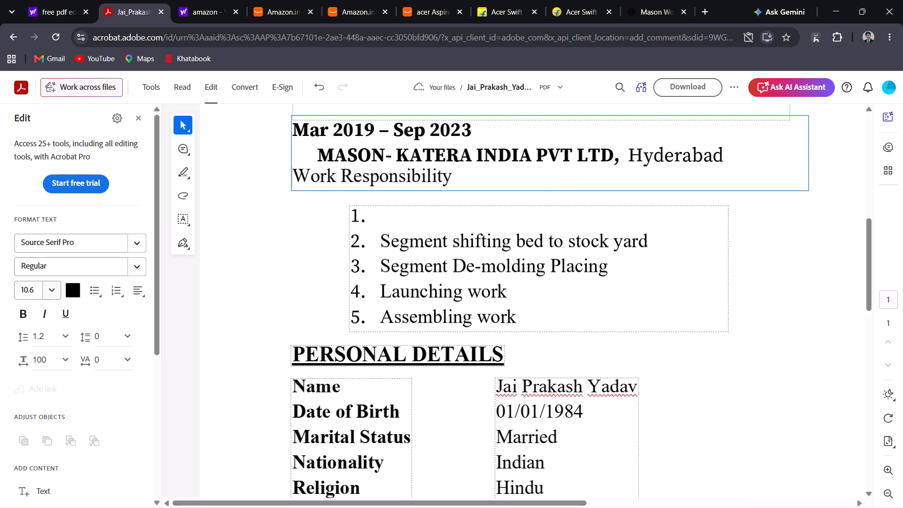
{"action": "key", "text": "Return"}
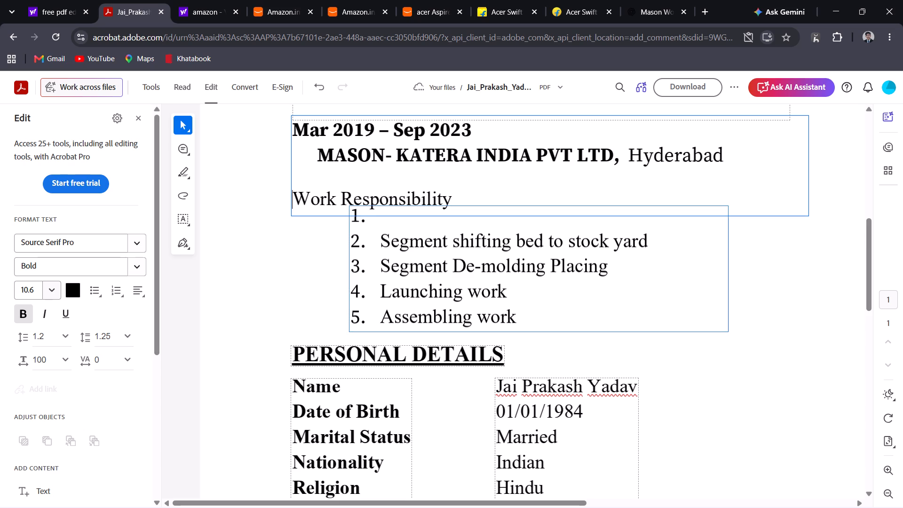
Move the numbered work responsibility list box slightly down and outward so it sits clear below the Work Responsibility heading.
{"action": "left_click", "coordinate": [378, 256]}
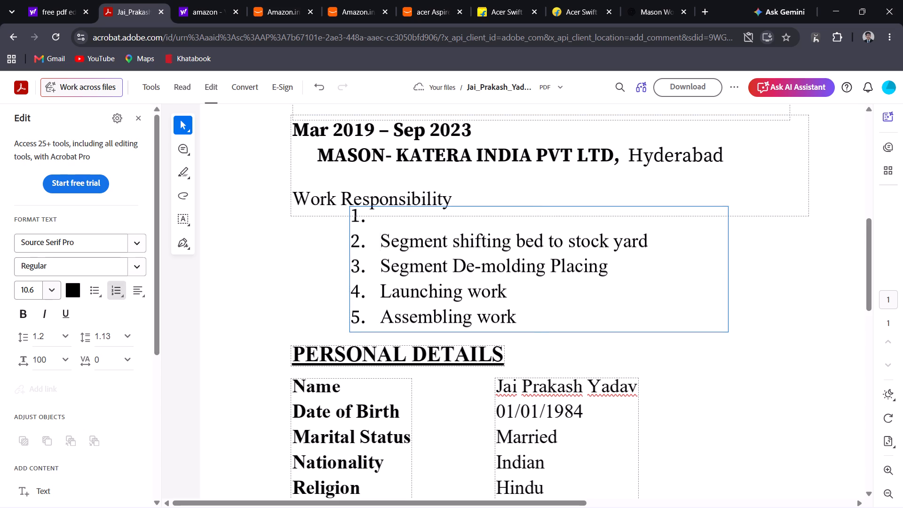
{"action": "left_click_drag", "start_coordinate": [350, 209], "coordinate": [349, 214]}
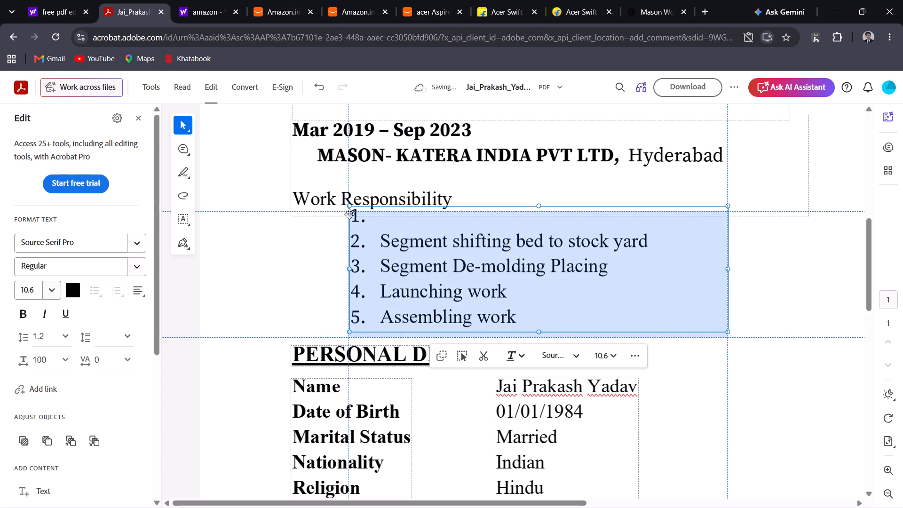
{"action": "left_click_drag", "start_coordinate": [349, 214], "coordinate": [350, 217]}
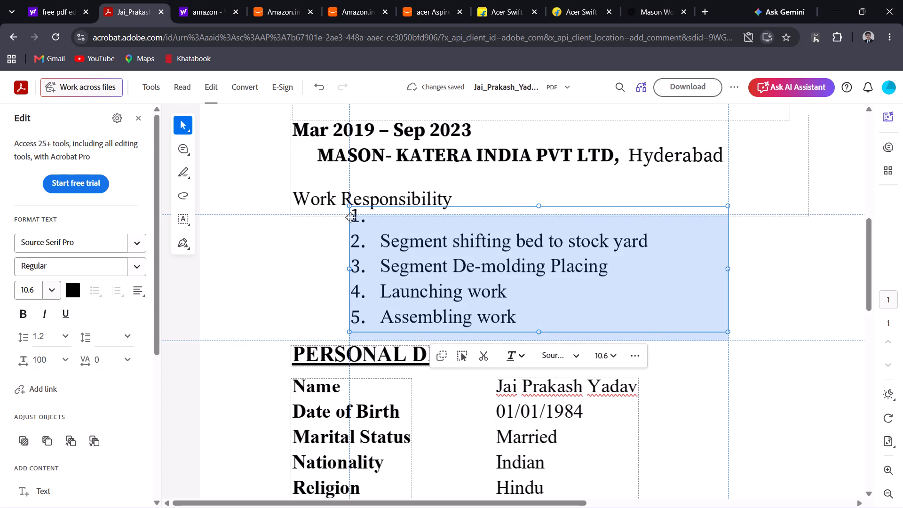
{"action": "left_click_drag", "start_coordinate": [350, 217], "coordinate": [340, 216]}
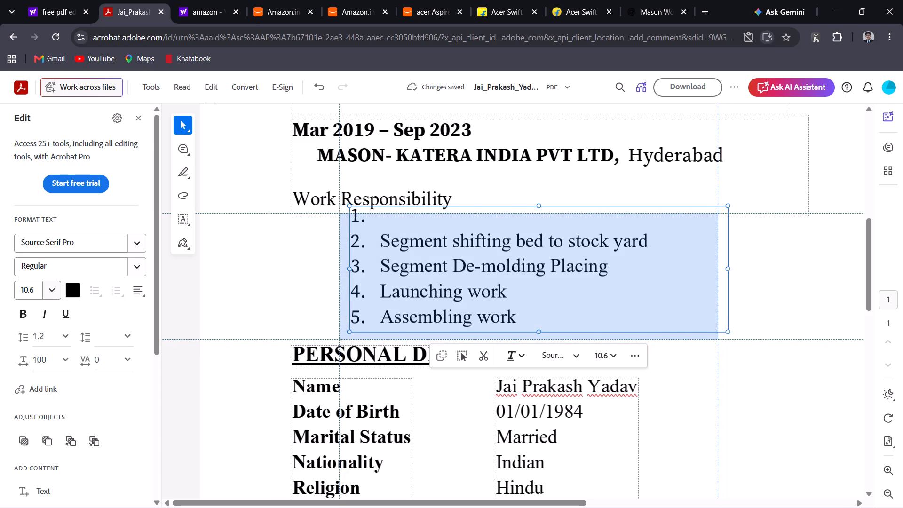
{"action": "left_click_drag", "start_coordinate": [340, 216], "coordinate": [326, 216]}
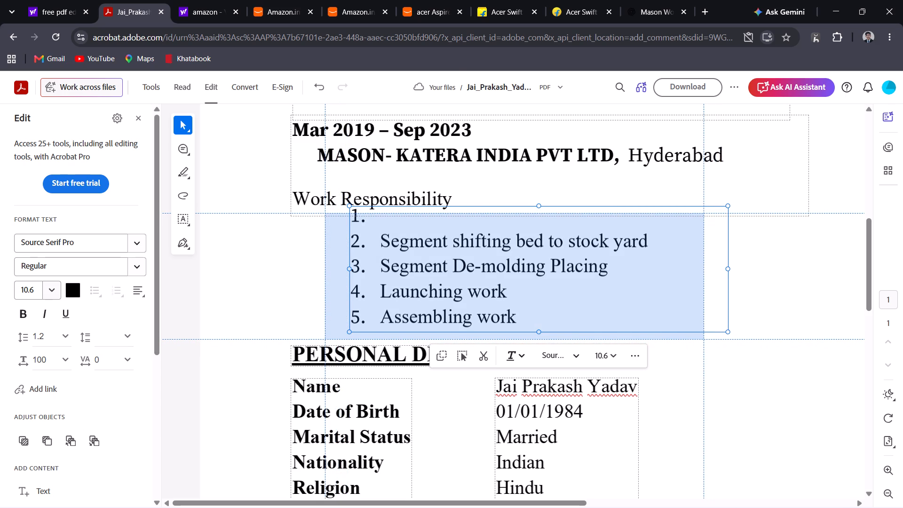
{"action": "left_click_drag", "start_coordinate": [326, 216], "coordinate": [321, 215]}
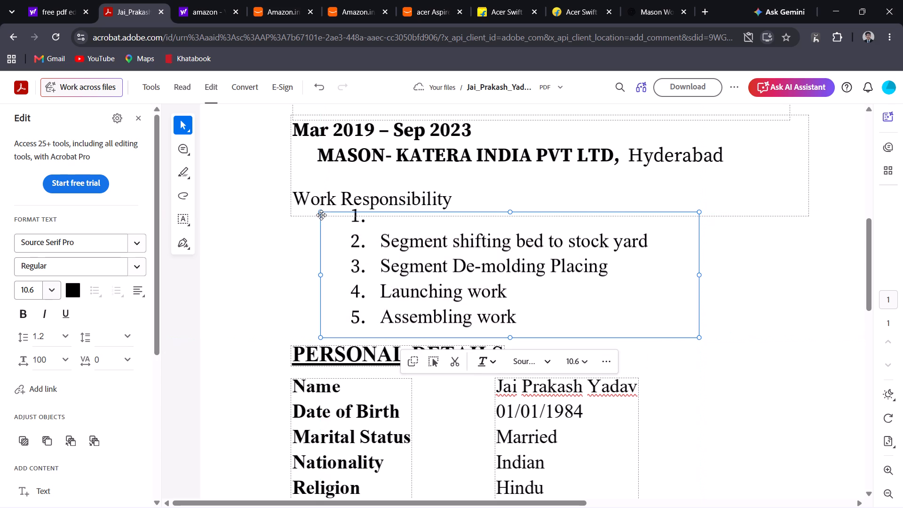
{"action": "left_click", "coordinate": [411, 228]}
{"action": "key", "text": "ctrl+v"}
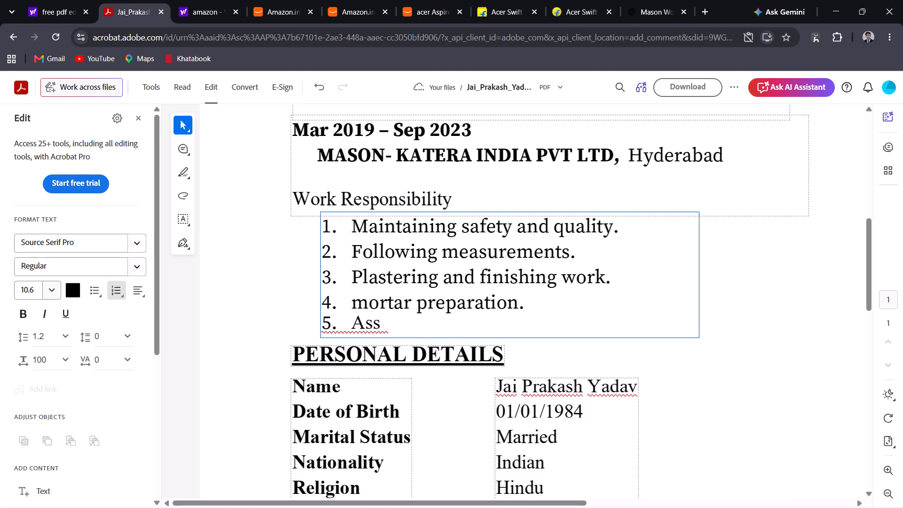
{"action": "key", "text": "BackSpace"}
{"action": "key", "text": "BackSpace"}
{"action": "key", "text": "BackSpace"}
{"action": "key", "text": "ctrl+v"}
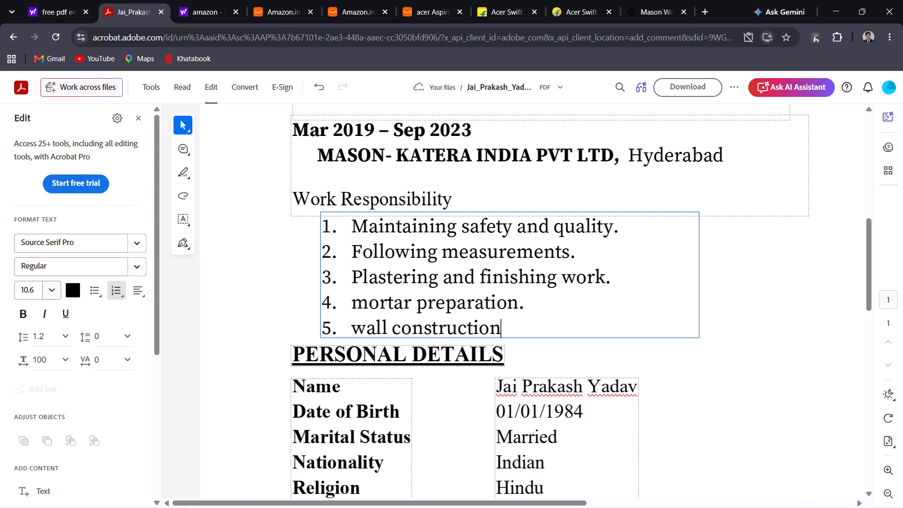
{"action": "key", "text": "period"}
Replace the given name in the Name entry under Personal Details with the new candidate's first name, keeping the surname.
{"action": "scroll", "coordinate": [772, 324], "scroll_direction": "down", "scroll_amount": 3}
{"action": "scroll", "coordinate": [772, 324], "scroll_direction": "up", "scroll_amount": 1}
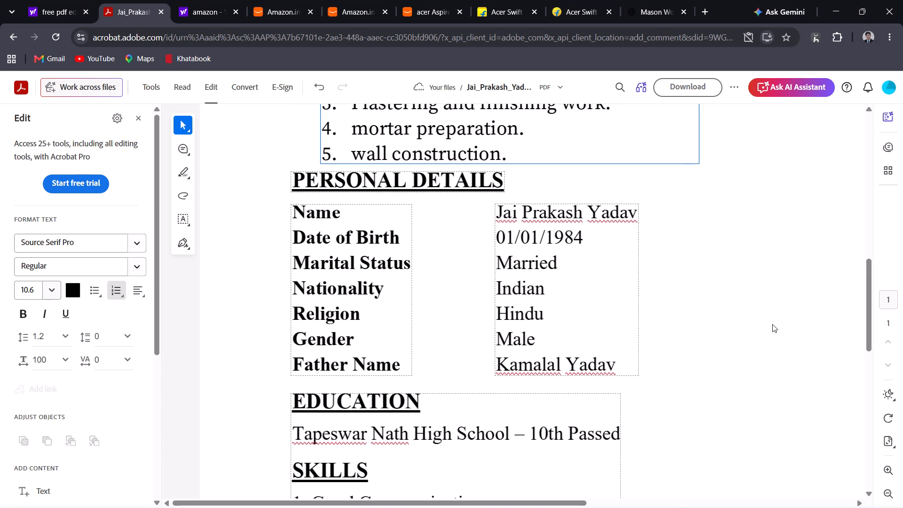
{"action": "scroll", "coordinate": [772, 324], "scroll_direction": "up", "scroll_amount": 1}
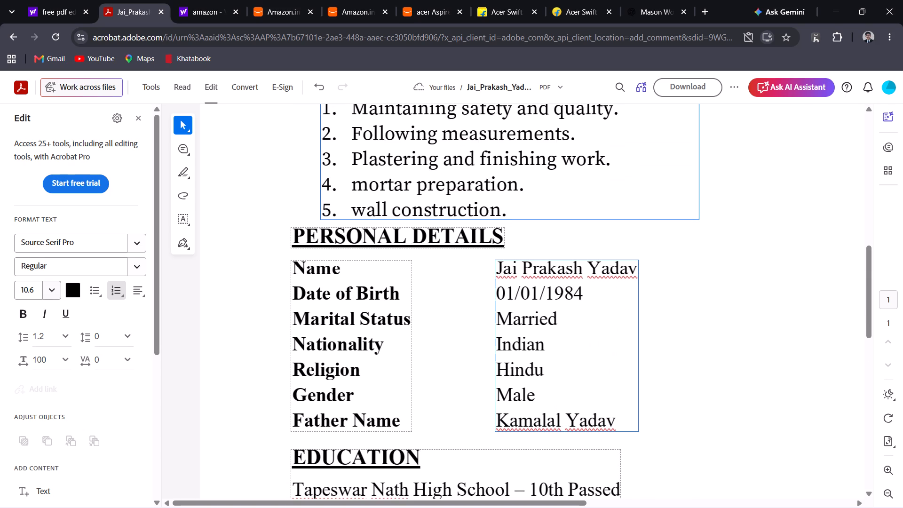
{"action": "left_click", "coordinate": [585, 271]}
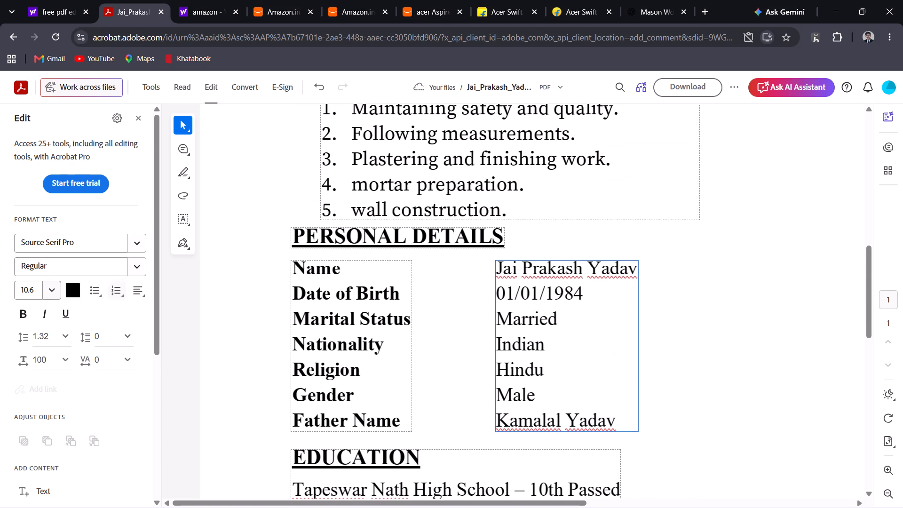
{"action": "key", "text": "Left"}
{"action": "key", "text": "BackSpace"}
{"action": "key", "text": "BackSpace"}
{"action": "key", "text": "BackSpace"}
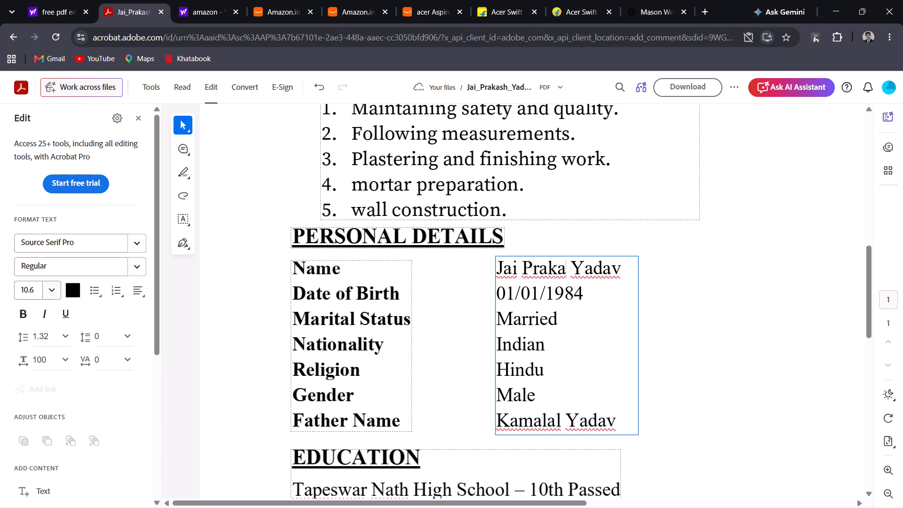
{"action": "key", "text": "BackSpace"}
{"action": "key", "text": "BackSpace"}
{"action": "key", "text": "BackSpace"}
{"action": "key", "text": "BackSpace"}
{"action": "key", "text": "BackSpace"}
{"action": "key", "text": "BackSpace"}
{"action": "key", "text": "BackSpace"}
{"action": "key", "text": "BackSpace"}
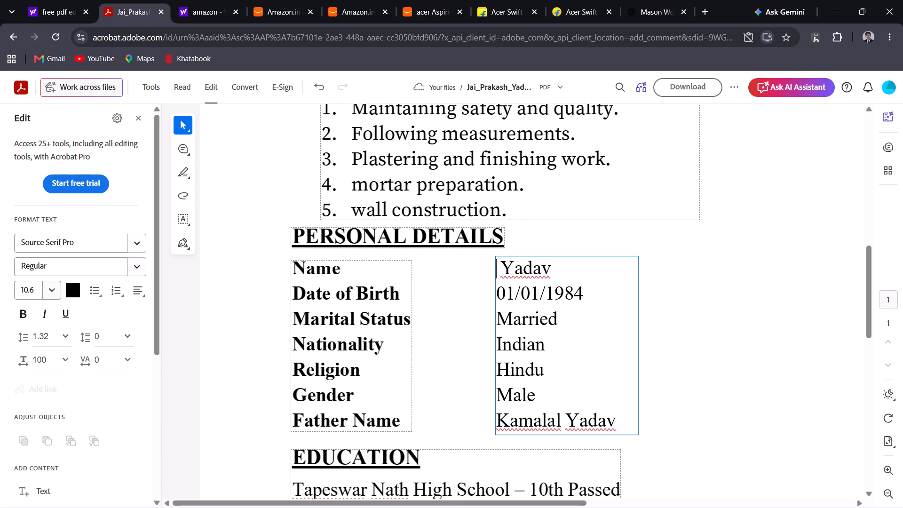
{"action": "key", "text": "shift+m"}
{"action": "key", "text": "a"}
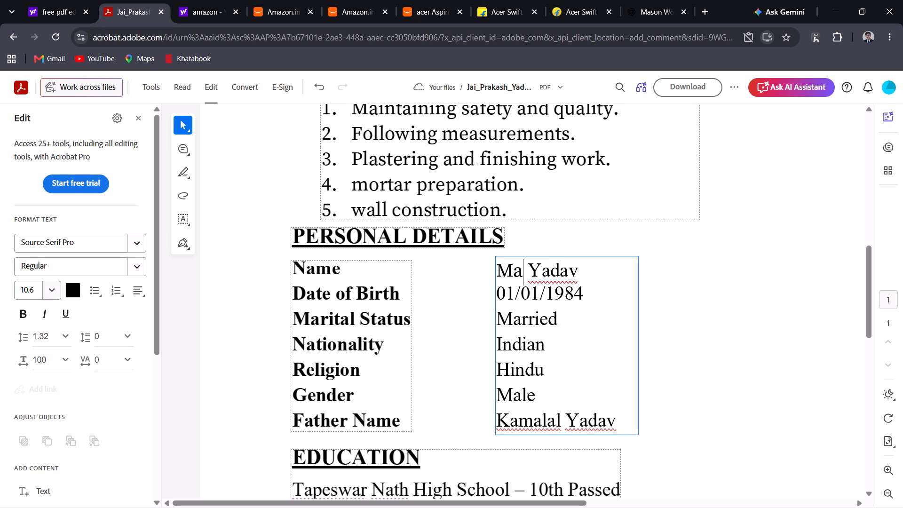
{"action": "type", "text": "noj"}
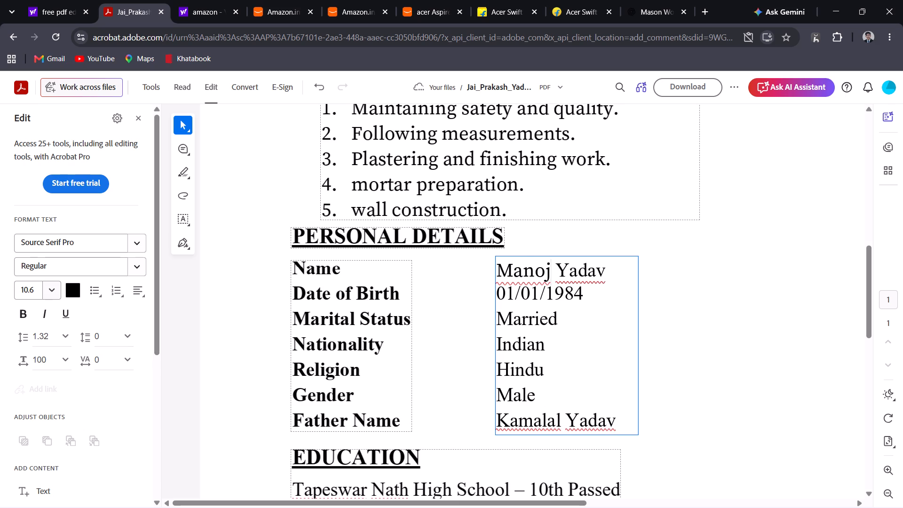
Open the Date of Birth value under Personal Details for editing, consulting the other CV in Microsoft Edge before returning to the resume PDF.
{"action": "left_click", "coordinate": [586, 294]}
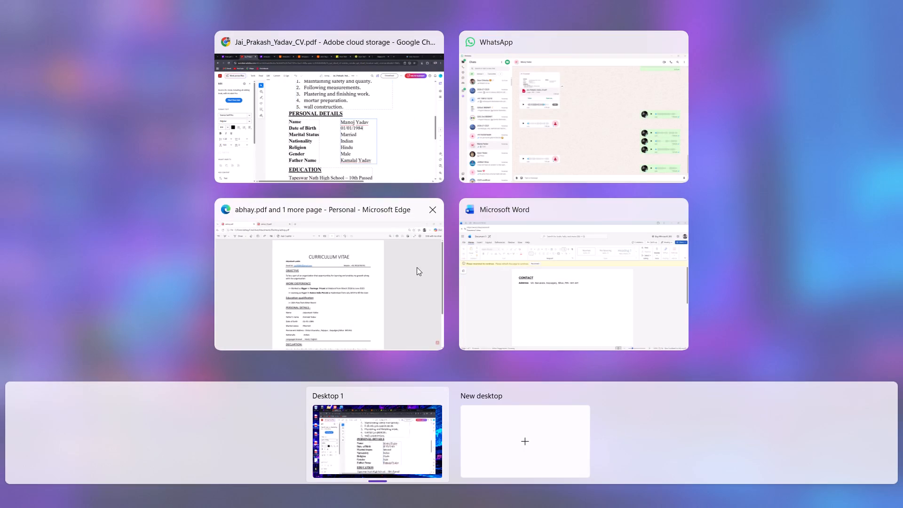
{"action": "left_click", "coordinate": [396, 274]}
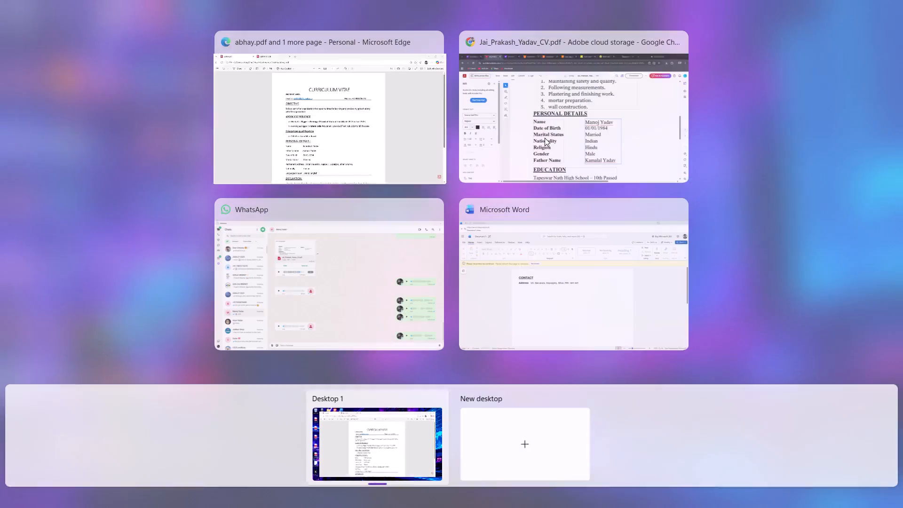
{"action": "left_click", "coordinate": [601, 90]}
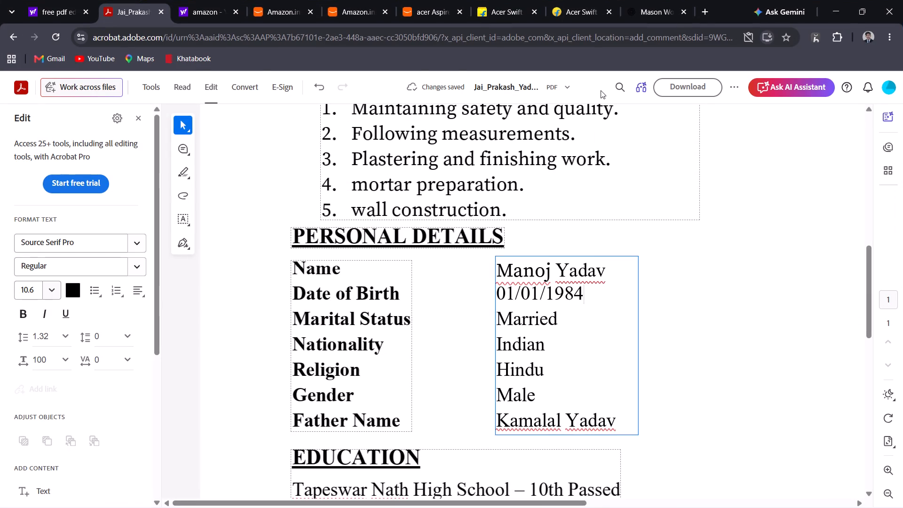
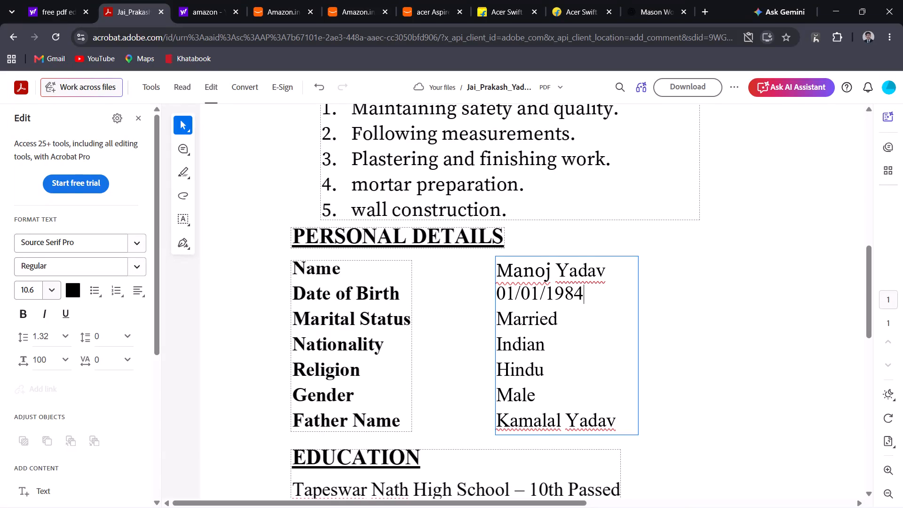
Replace the Date of Birth value under Personal Details with the new candidate's date of birth copied from the other CV.
{"action": "key", "text": "BackSpace"}
{"action": "key", "text": "BackSpace"}
{"action": "key", "text": "BackSpace"}
{"action": "key", "text": "BackSpace"}
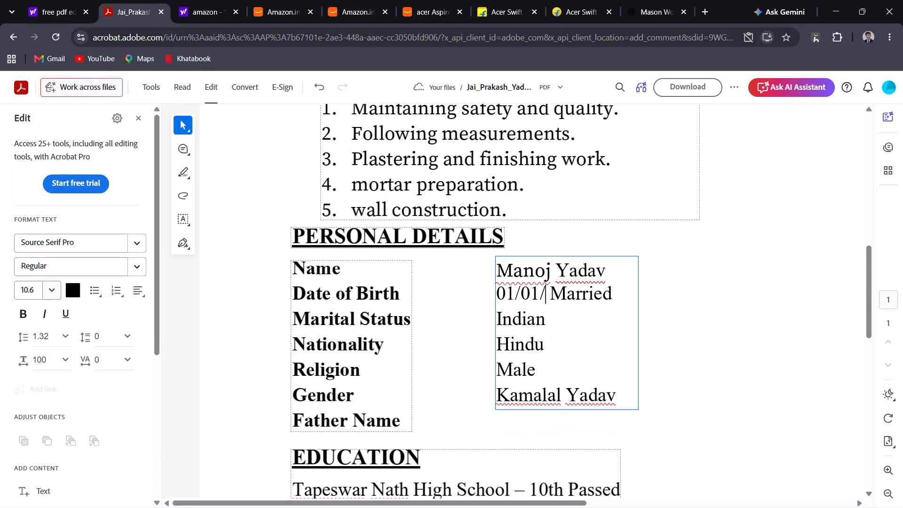
{"action": "key", "text": "BackSpace"}
{"action": "key", "text": "BackSpace"}
{"action": "key", "text": "BackSpace"}
{"action": "key", "text": "BackSpace"}
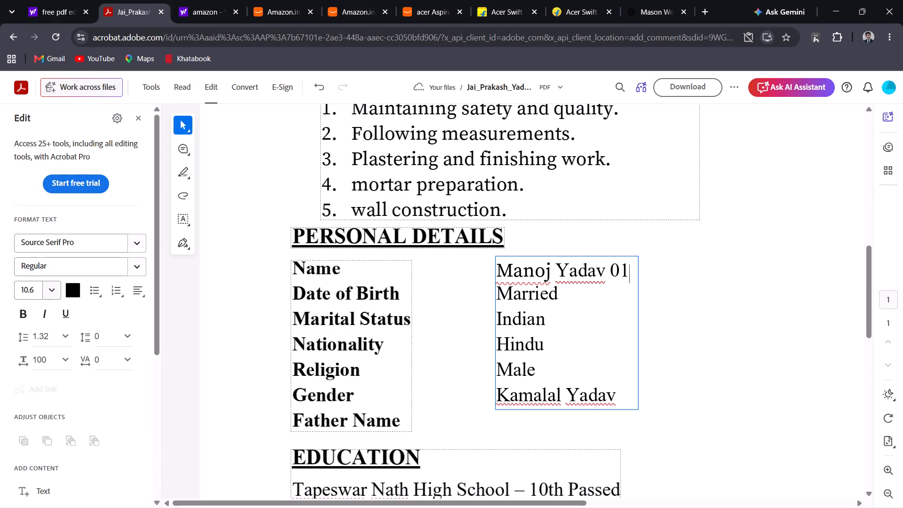
{"action": "key", "text": "BackSpace"}
{"action": "key", "text": "BackSpace"}
{"action": "key", "text": "ctrl+v"}
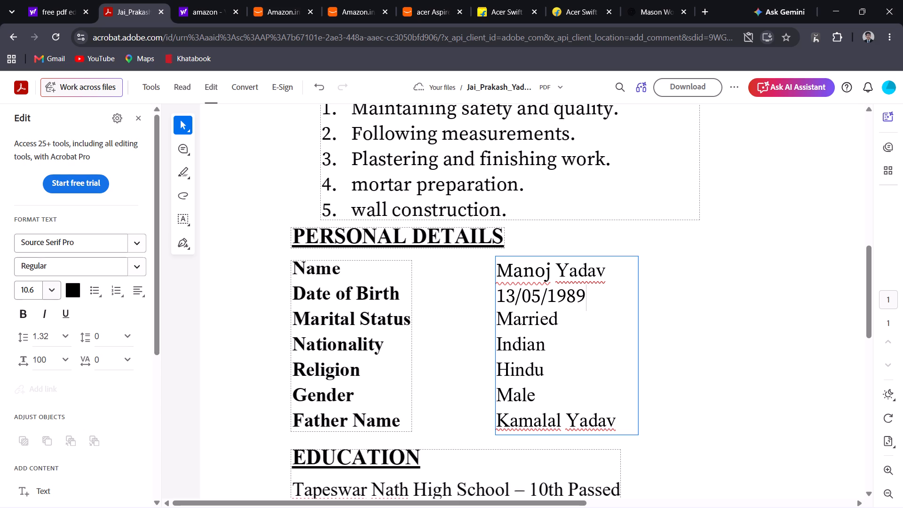
Replace the given name in the Father Name entry under Personal Details with the new candidate's father's first name, keeping the surname.
{"action": "left_click", "coordinate": [620, 426]}
{"action": "key", "text": "BackSpace"}
{"action": "key", "text": "Left"}
{"action": "key", "text": "Left"}
{"action": "key", "text": "Left"}
{"action": "key", "text": "Left"}
{"action": "key", "text": "Left"}
{"action": "key", "text": "Left"}
{"action": "key", "text": "BackSpace"}
{"action": "key", "text": "BackSpace"}
{"action": "key", "text": "BackSpace"}
{"action": "key", "text": "BackSpace"}
{"action": "key", "text": "BackSpace"}
{"action": "key", "text": "BackSpace"}
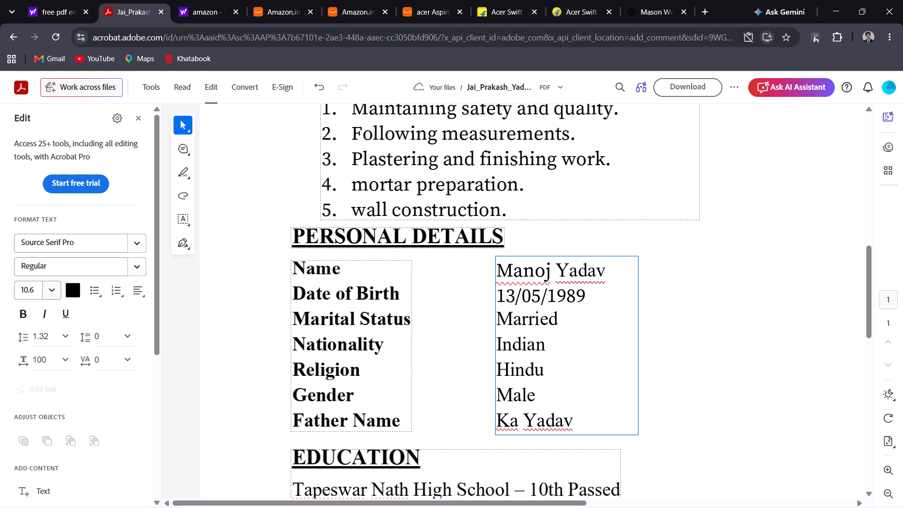
{"action": "key", "text": "BackSpace"}
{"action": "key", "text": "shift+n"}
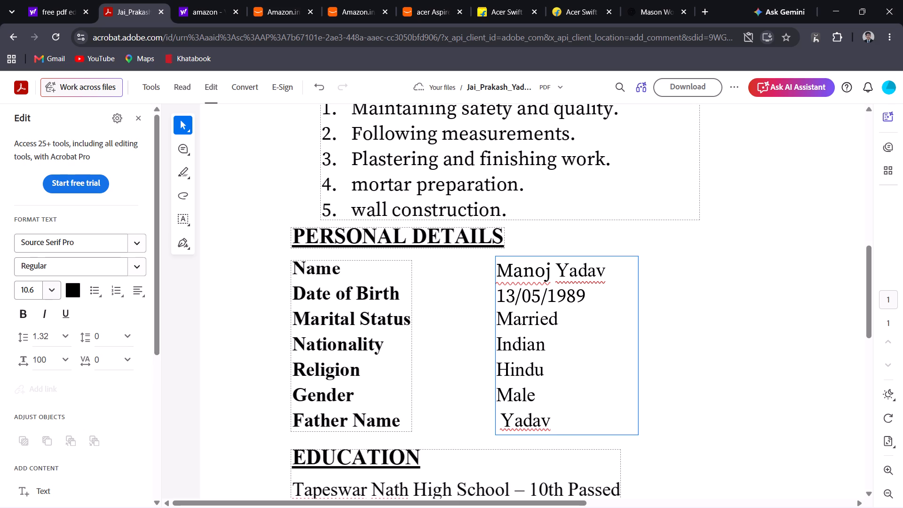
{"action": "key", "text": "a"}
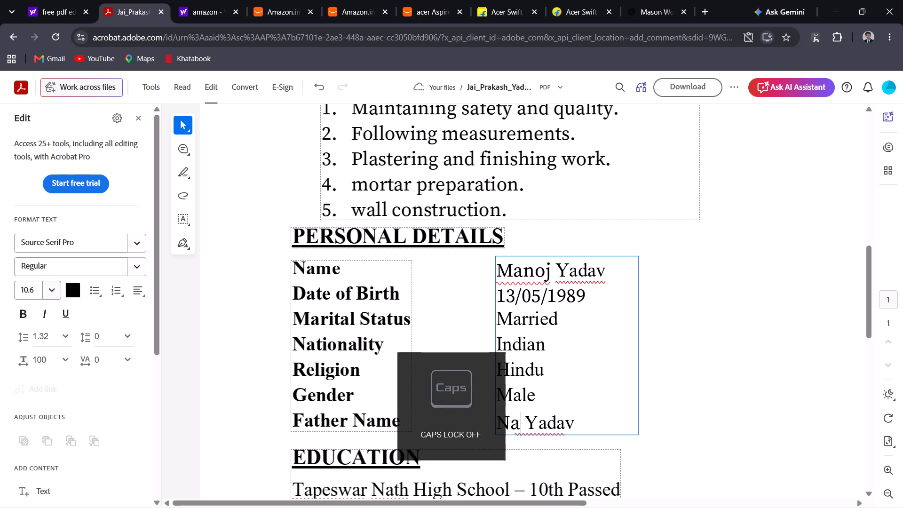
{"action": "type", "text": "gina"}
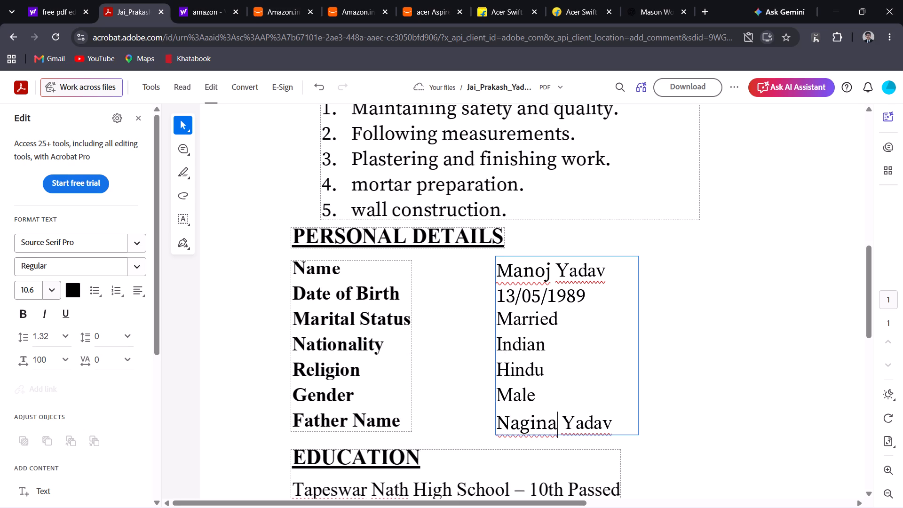
Replace the locality before "Bihar" in the Place line at the end of the resume with "Gopalganj,".
{"action": "scroll", "coordinate": [692, 423], "scroll_direction": "down", "scroll_amount": 5}
{"action": "scroll", "coordinate": [692, 423], "scroll_direction": "up", "scroll_amount": 1}
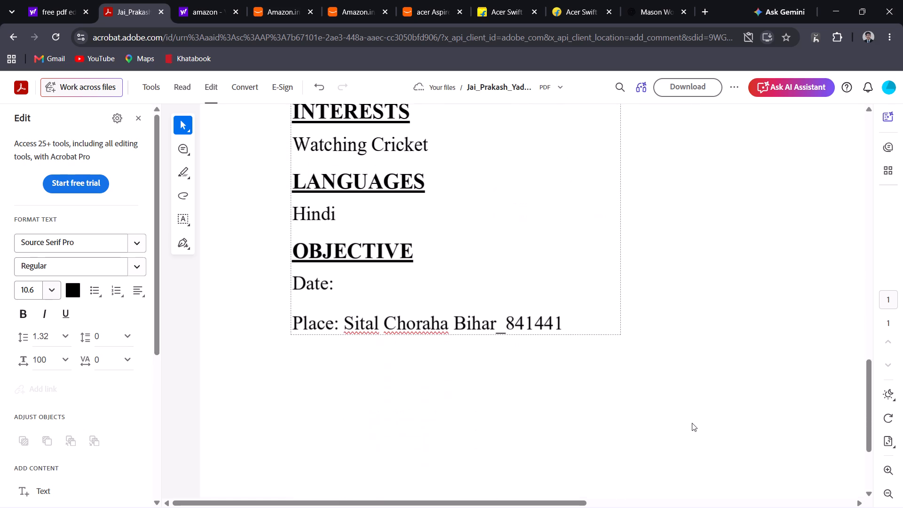
{"action": "scroll", "coordinate": [692, 423], "scroll_direction": "up", "scroll_amount": 1}
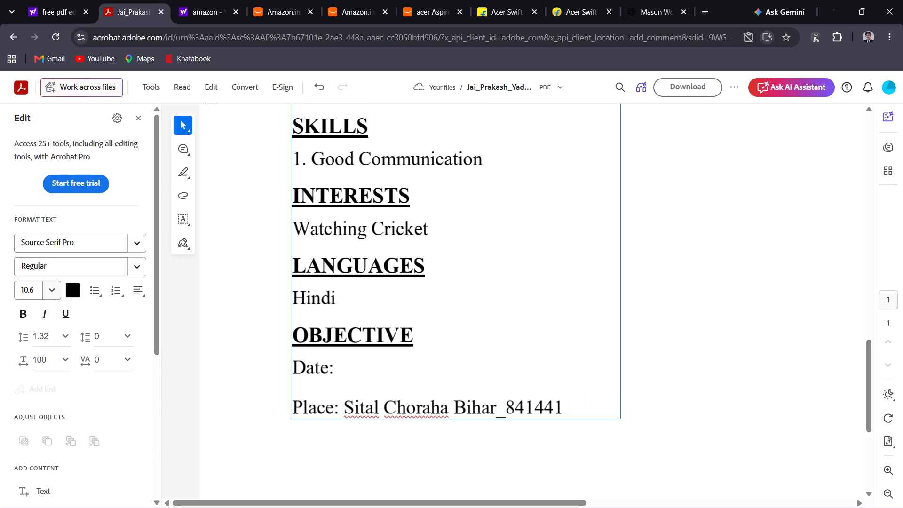
{"action": "left_click", "coordinate": [447, 408]}
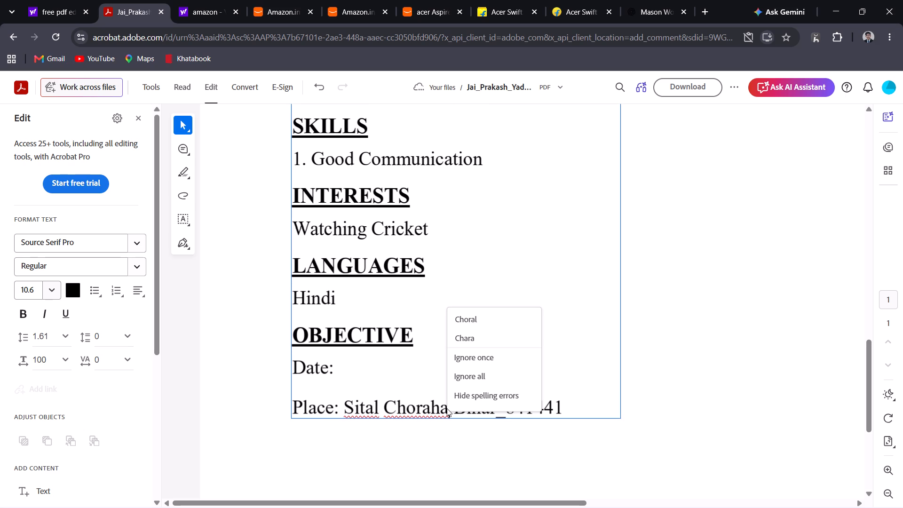
{"action": "key", "text": "BackSpace"}
{"action": "key", "text": "BackSpace"}
{"action": "key", "text": "BackSpace"}
{"action": "key", "text": "BackSpace"}
{"action": "key", "text": "BackSpace"}
{"action": "key", "text": "BackSpace"}
{"action": "key", "text": "BackSpace"}
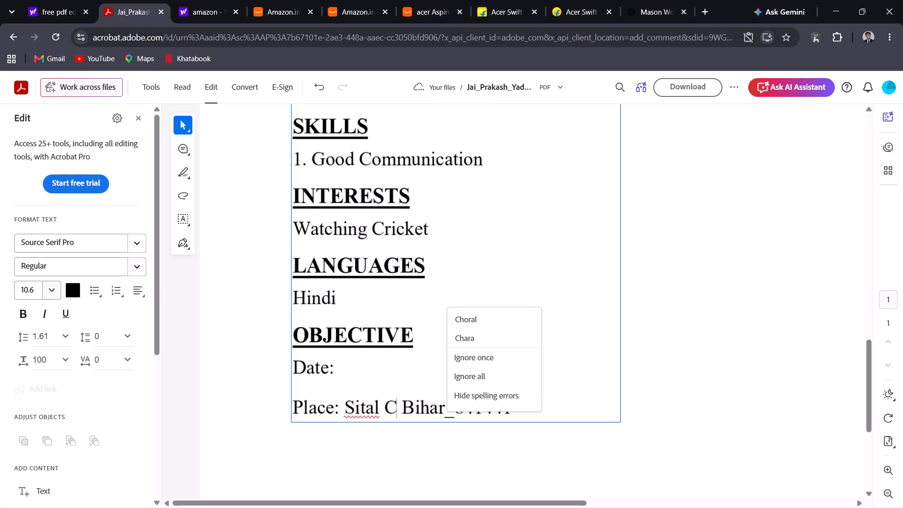
{"action": "key", "text": "BackSpace"}
{"action": "key", "text": "BackSpace"}
{"action": "key", "text": "BackSpace"}
{"action": "key", "text": "BackSpace"}
{"action": "key", "text": "BackSpace"}
{"action": "key", "text": "BackSpace"}
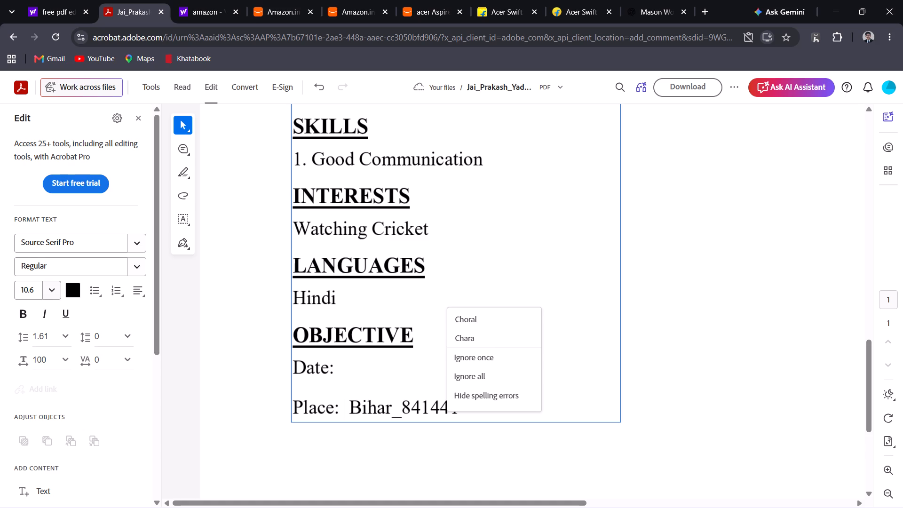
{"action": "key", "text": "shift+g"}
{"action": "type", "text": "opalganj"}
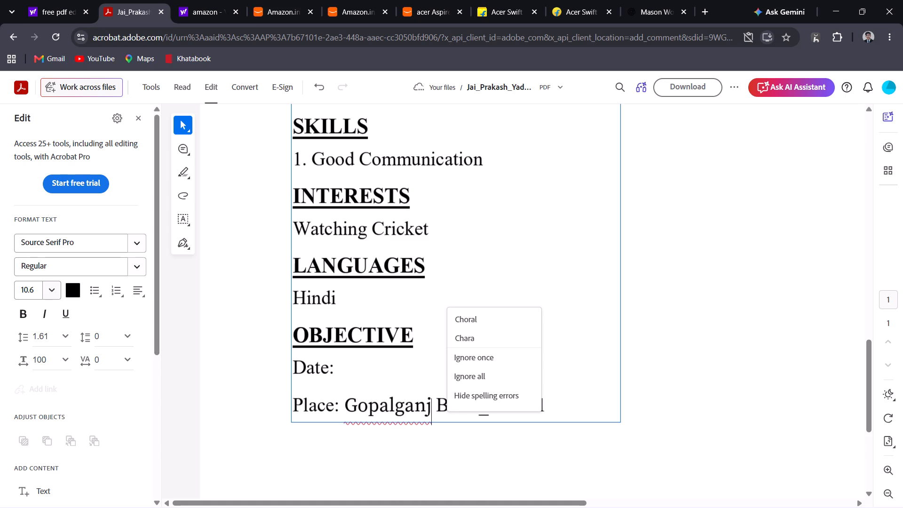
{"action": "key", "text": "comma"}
Review the edited resume, checking the Contact, Experience, Work Responsibility and Personal Details sections.
{"action": "scroll", "coordinate": [662, 427], "scroll_direction": "down", "scroll_amount": 3}
{"action": "scroll", "coordinate": [662, 427], "scroll_direction": "up", "scroll_amount": 5}
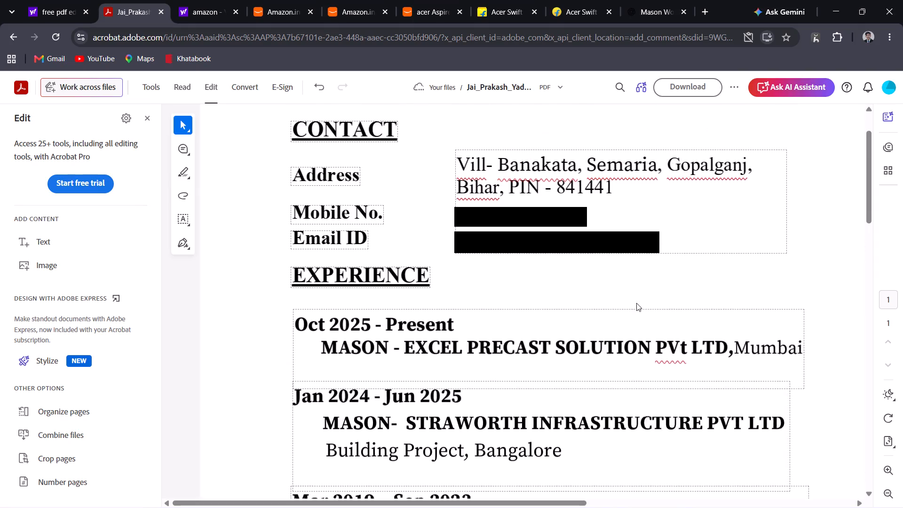
{"action": "scroll", "coordinate": [636, 303], "scroll_direction": "up", "scroll_amount": 2}
{"action": "scroll", "coordinate": [636, 303], "scroll_direction": "down", "scroll_amount": 2}
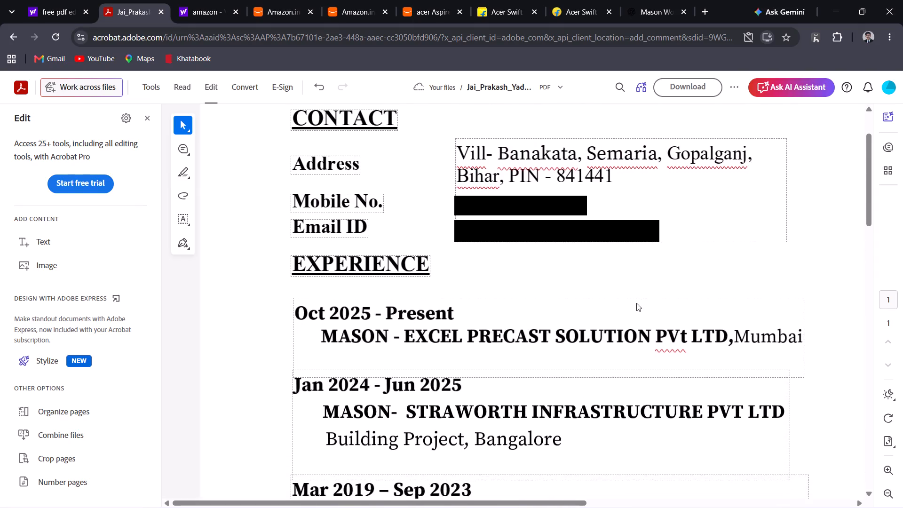
{"action": "scroll", "coordinate": [636, 303], "scroll_direction": "down", "scroll_amount": 3}
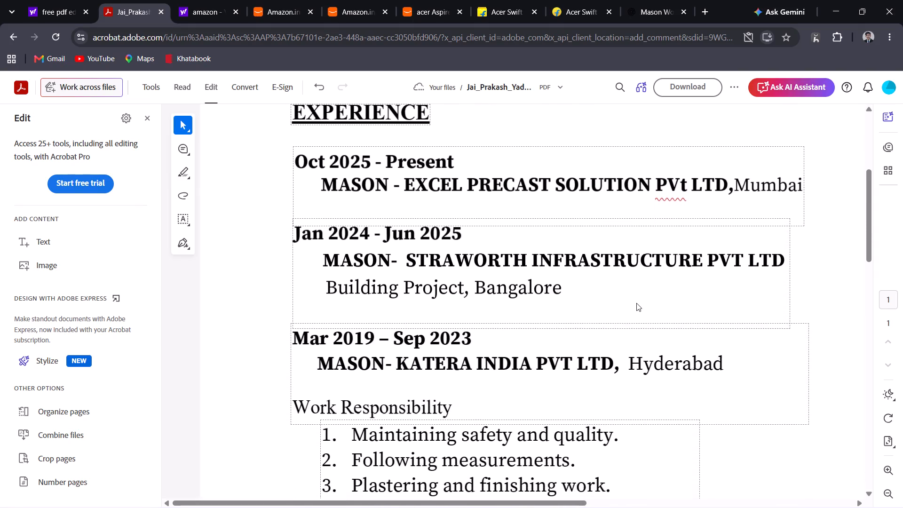
{"action": "scroll", "coordinate": [636, 303], "scroll_direction": "down", "scroll_amount": 3}
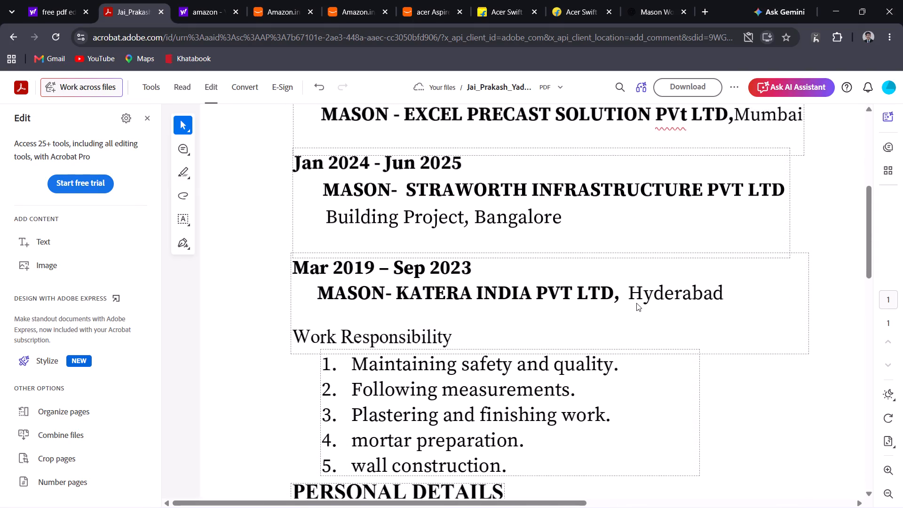
{"action": "scroll", "coordinate": [636, 303], "scroll_direction": "down", "scroll_amount": 3}
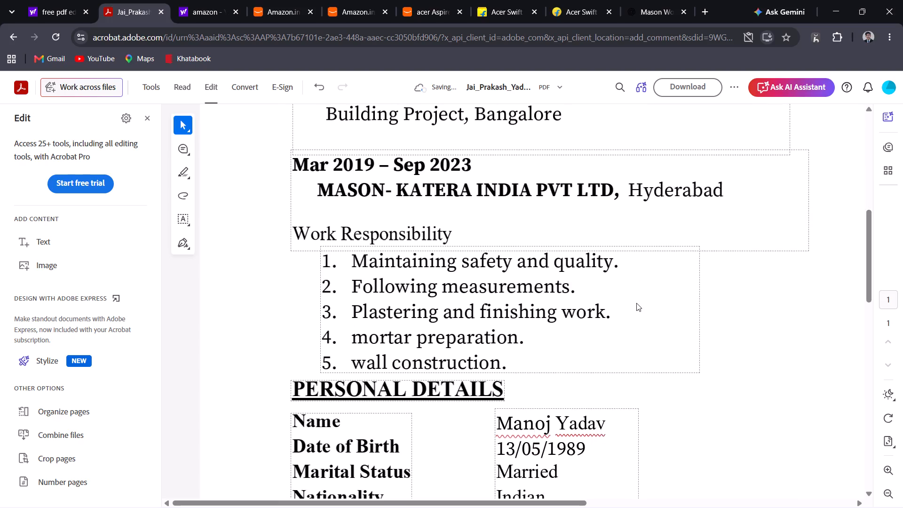
{"action": "scroll", "coordinate": [636, 303], "scroll_direction": "down", "scroll_amount": 2}
{"action": "scroll", "coordinate": [636, 303], "scroll_direction": "up", "scroll_amount": 2}
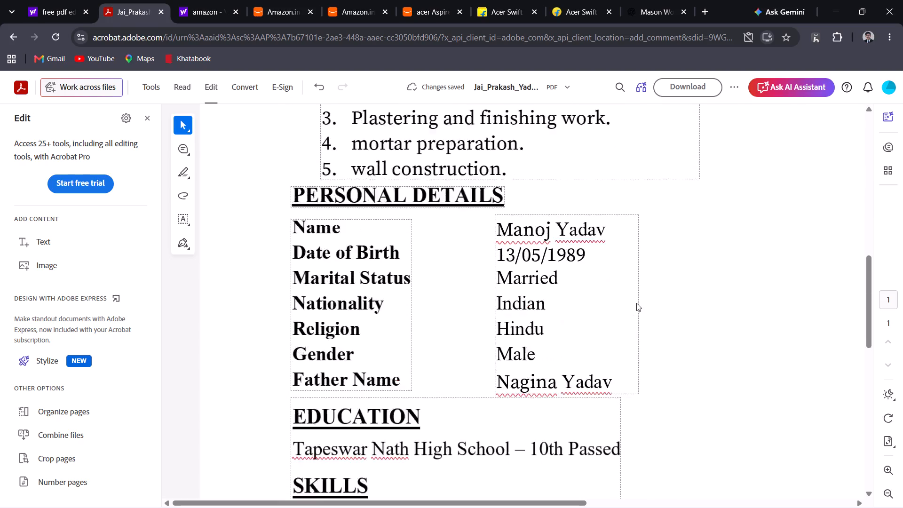
{"action": "scroll", "coordinate": [636, 303], "scroll_direction": "up", "scroll_amount": 5}
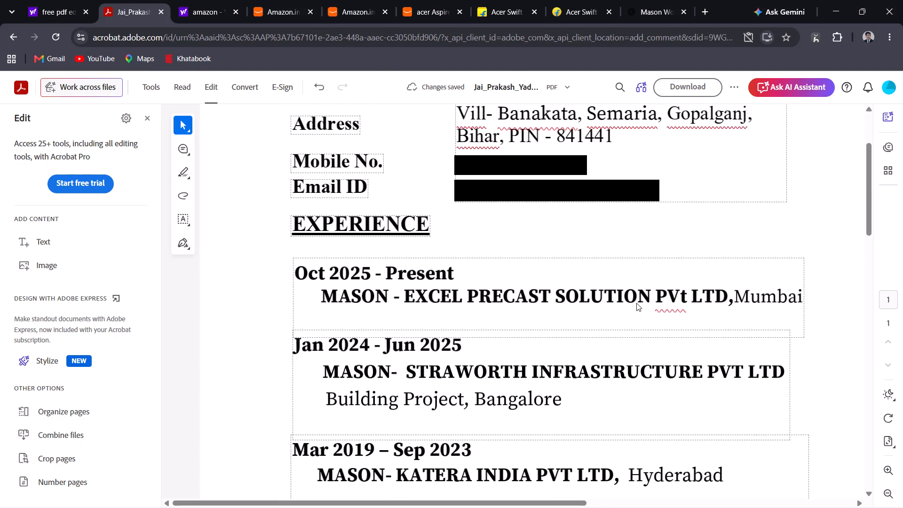
{"action": "scroll", "coordinate": [636, 303], "scroll_direction": "up", "scroll_amount": 2}
Download the resume as the original uncompressed PDF, using the This PDF option rather than the compressed version.
{"action": "left_click", "coordinate": [688, 89]}
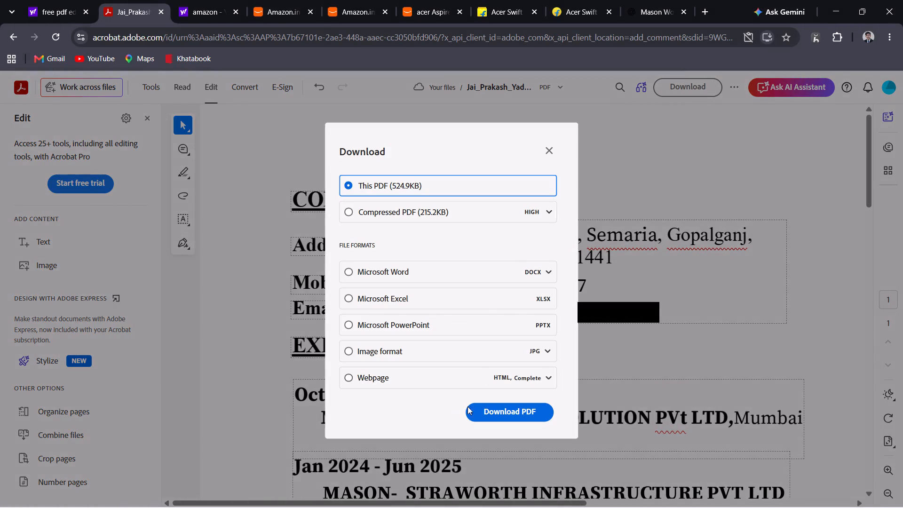
{"action": "left_click", "coordinate": [350, 211]}
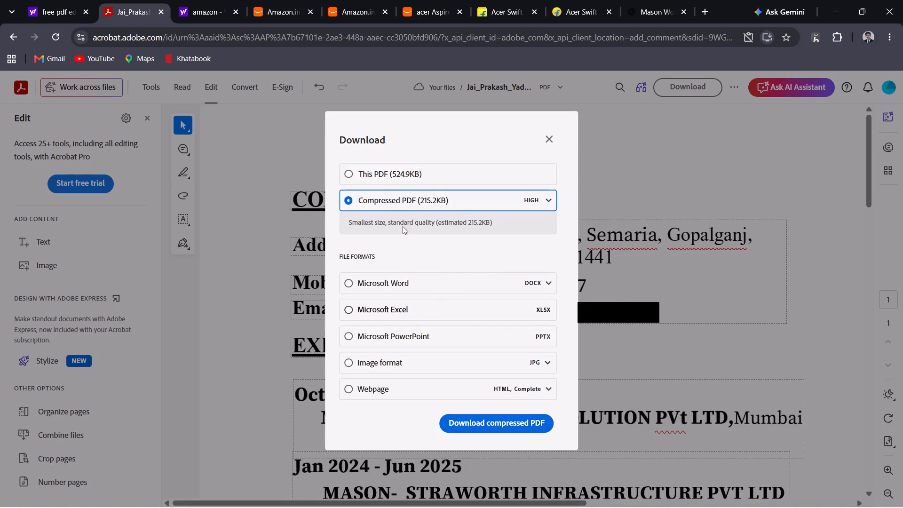
{"action": "left_click", "coordinate": [350, 175]}
{"action": "left_click", "coordinate": [531, 412]}
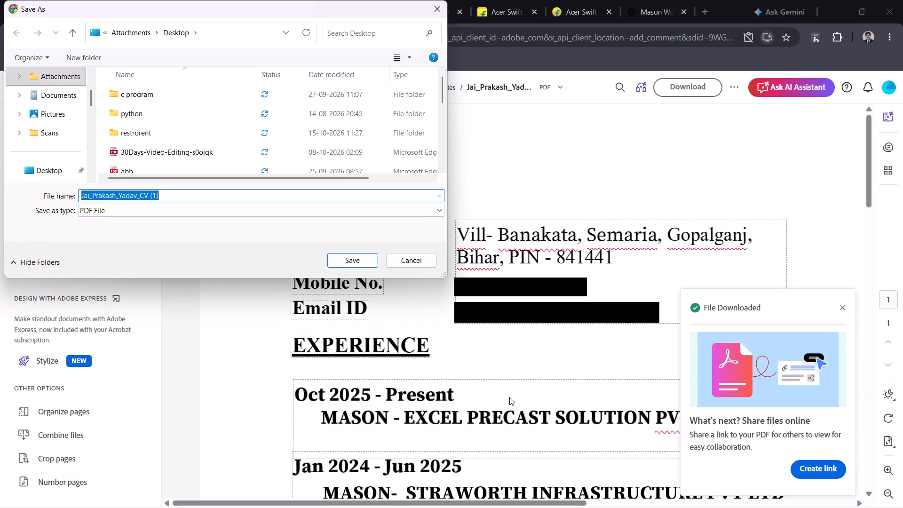
Save the downloaded PDF in the Desktop folder, using the new candidate's first name and surname as the file name.
{"action": "left_click", "coordinate": [47, 174]}
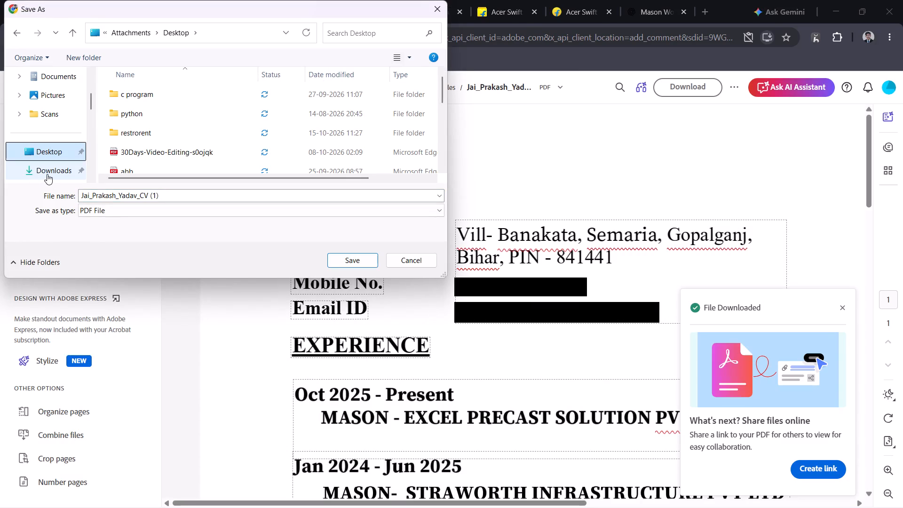
{"action": "left_click", "coordinate": [169, 193]}
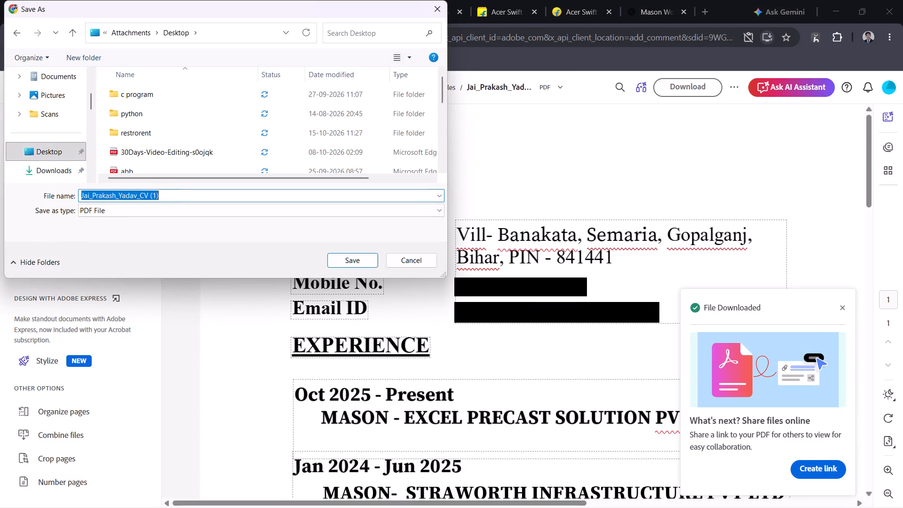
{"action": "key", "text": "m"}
{"action": "key", "text": "BackSpace"}
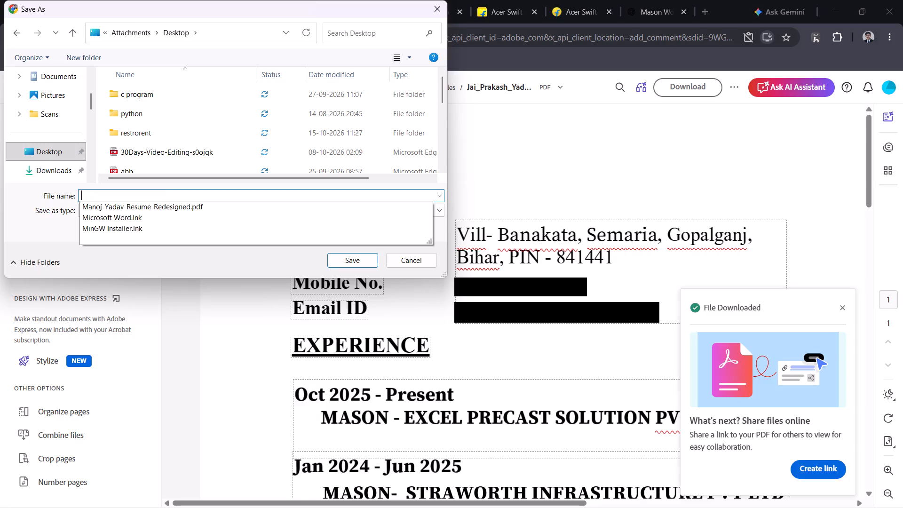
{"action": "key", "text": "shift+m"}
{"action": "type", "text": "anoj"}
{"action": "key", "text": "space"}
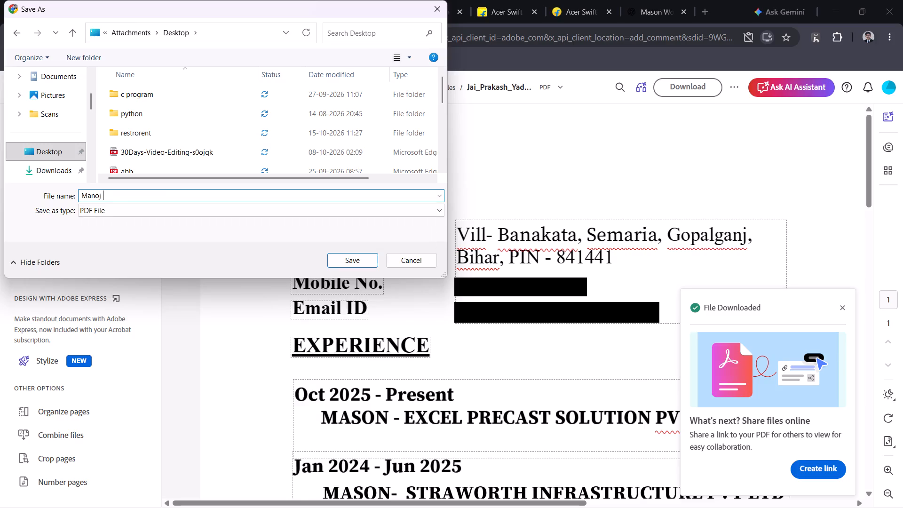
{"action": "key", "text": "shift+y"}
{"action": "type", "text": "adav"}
{"action": "left_click", "coordinate": [356, 259]}
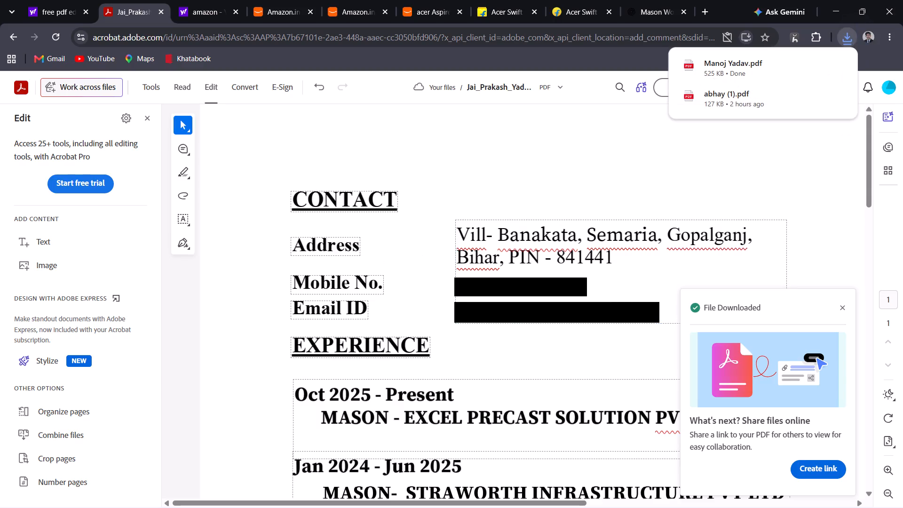
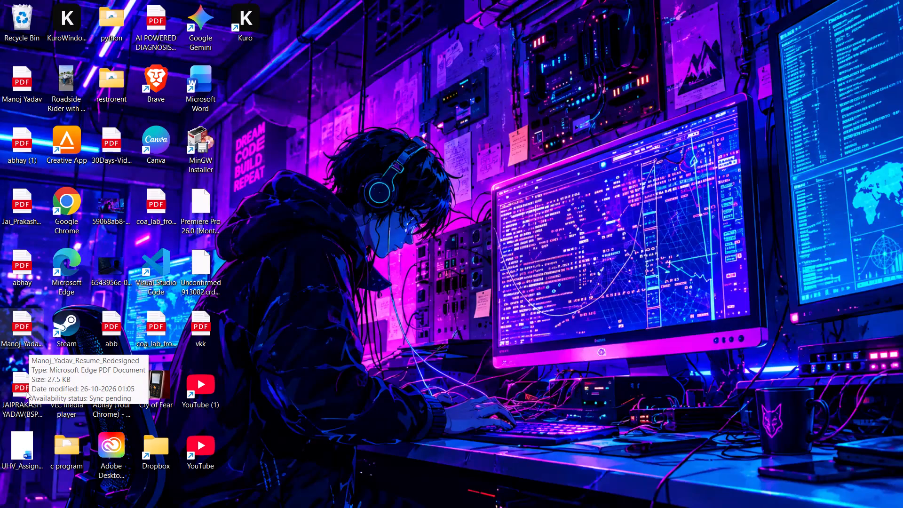
Select the new candidate's saved resume PDF on the desktop and bring it over to an app on the taskbar.
{"action": "left_click", "coordinate": [26, 86]}
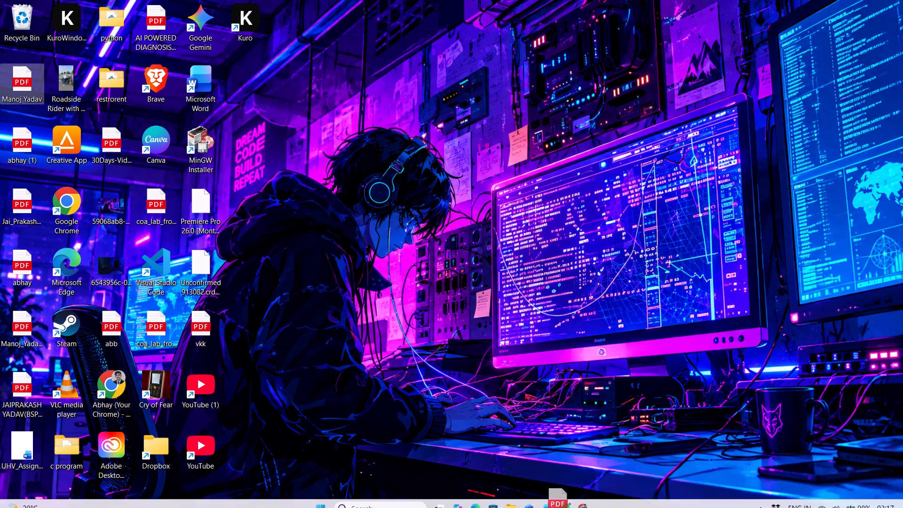
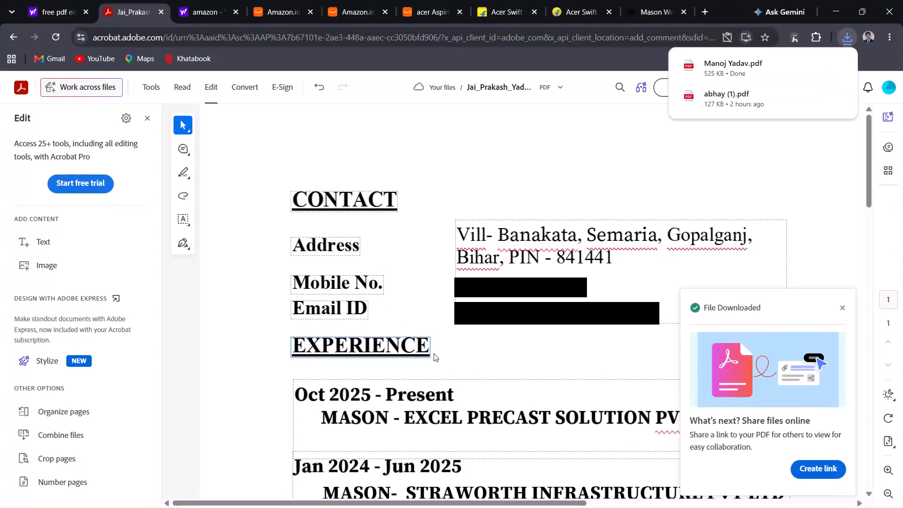
Replace the previous candidate's given names with the new candidate's first name in the bracketed signature at the resume's end, keeping the surname.
{"action": "scroll", "coordinate": [434, 353], "scroll_direction": "down", "scroll_amount": 11}
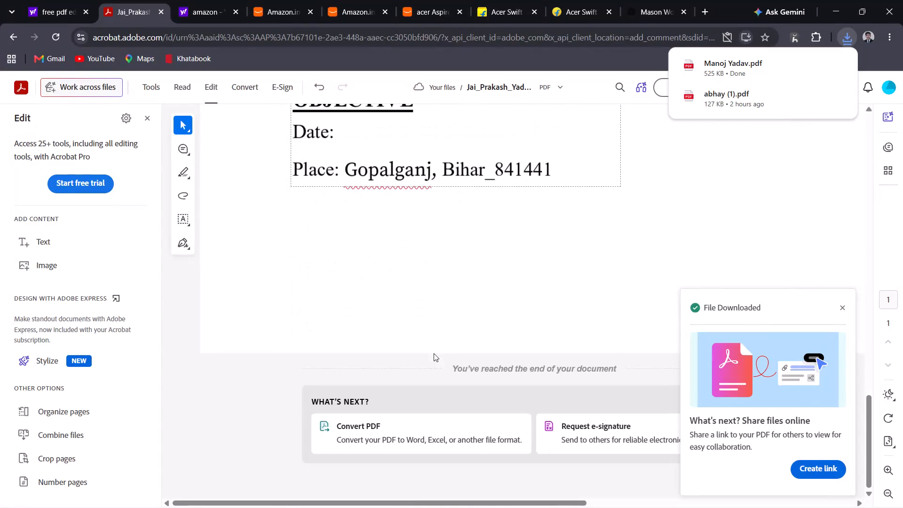
{"action": "scroll", "coordinate": [434, 353], "scroll_direction": "down", "scroll_amount": 1}
{"action": "scroll", "coordinate": [514, 269], "scroll_direction": "up", "scroll_amount": 1}
{"action": "scroll", "coordinate": [638, 227], "scroll_direction": "left", "scroll_amount": 4}
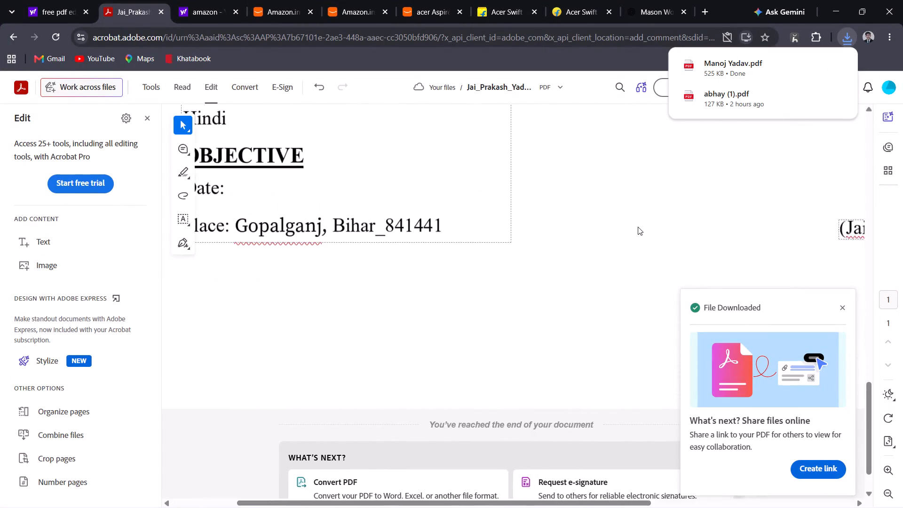
{"action": "scroll", "coordinate": [638, 227], "scroll_direction": "left", "scroll_amount": 1}
{"action": "scroll", "coordinate": [638, 227], "scroll_direction": "down", "scroll_amount": 3}
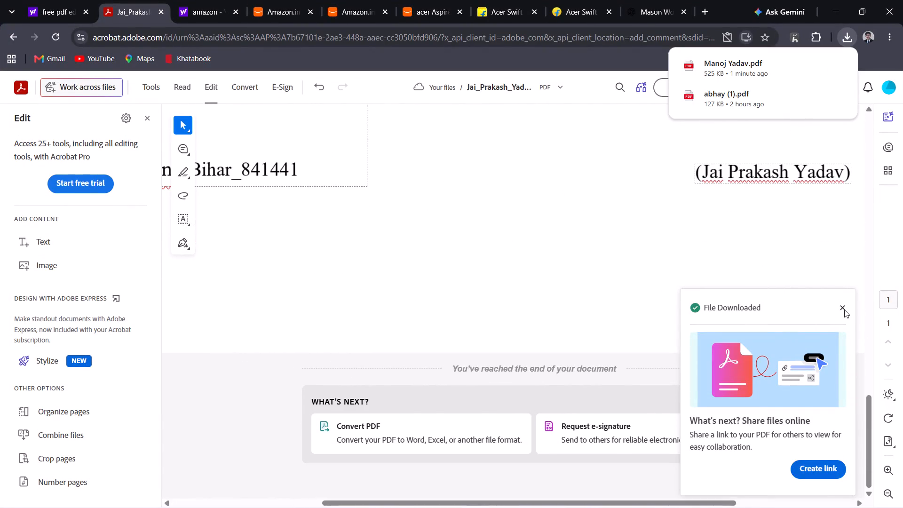
{"action": "left_click", "coordinate": [843, 307]}
{"action": "scroll", "coordinate": [843, 307], "scroll_direction": "up", "scroll_amount": 2}
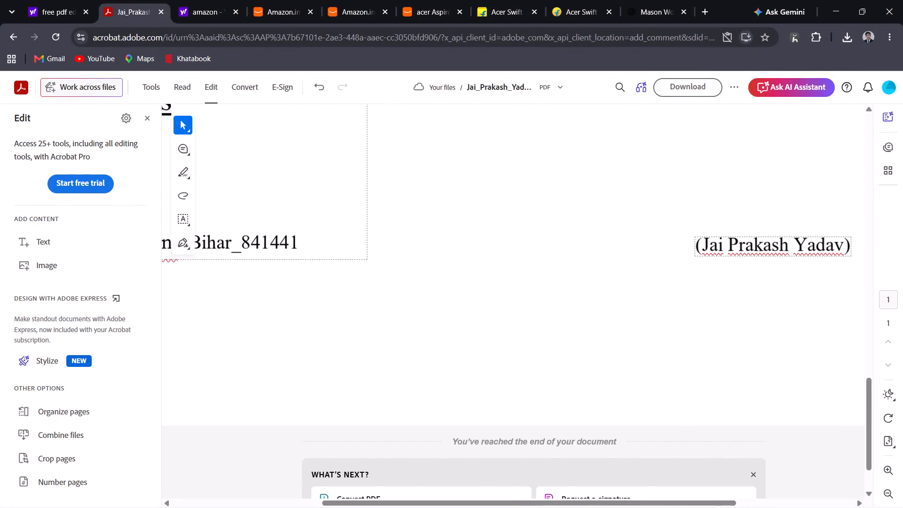
{"action": "left_click", "coordinate": [843, 245]}
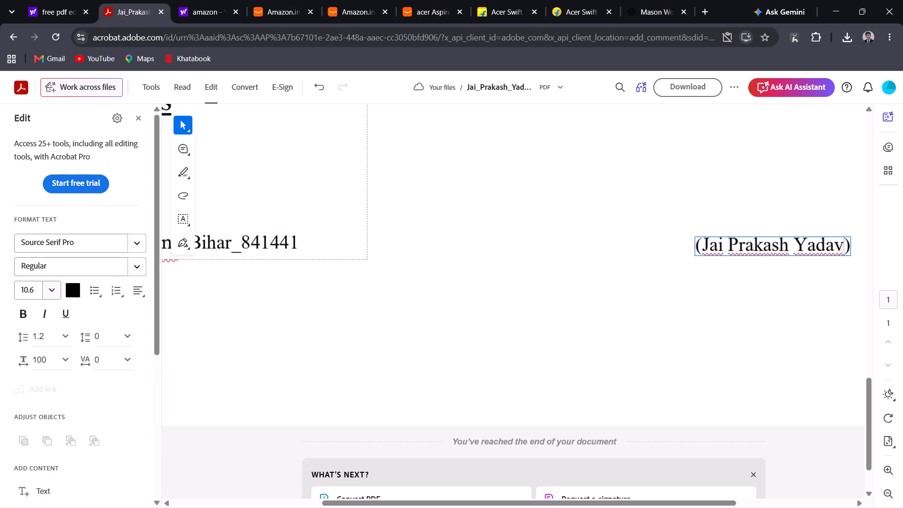
{"action": "left_click", "coordinate": [788, 243]}
{"action": "key", "text": "BackSpace"}
{"action": "key", "text": "BackSpace"}
{"action": "key", "text": "BackSpace"}
{"action": "key", "text": "BackSpace"}
{"action": "key", "text": "BackSpace"}
{"action": "key", "text": "BackSpace"}
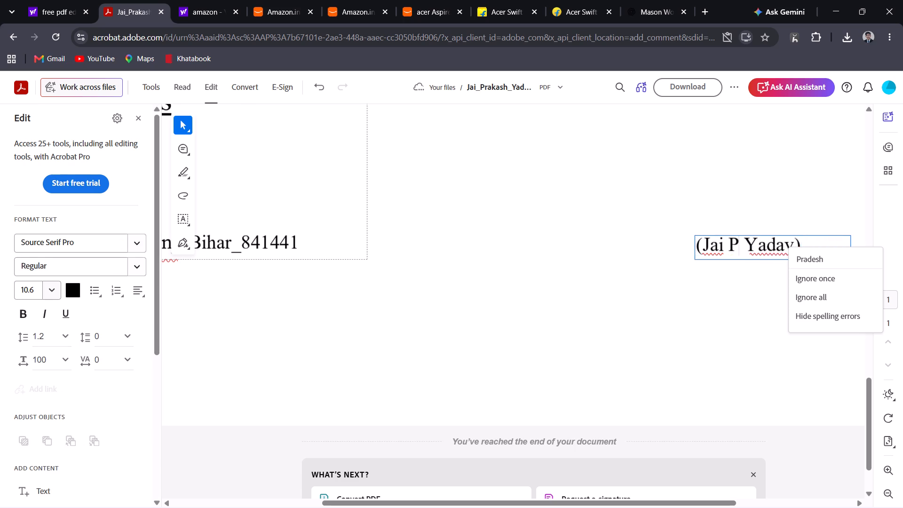
{"action": "key", "text": "BackSpace"}
{"action": "key", "text": "BackSpace"}
{"action": "key", "text": "BackSpace"}
{"action": "key", "text": "BackSpace"}
{"action": "key", "text": "BackSpace"}
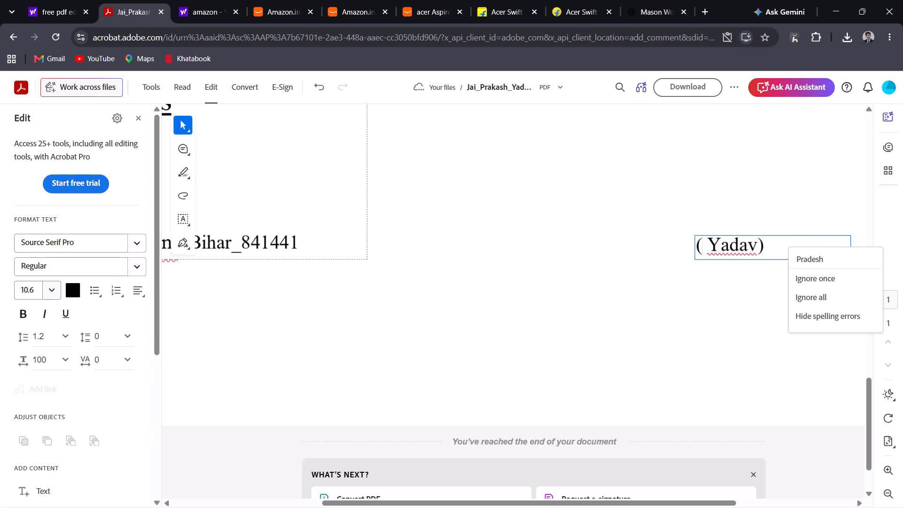
{"action": "key", "text": "shift+m"}
{"action": "type", "text": "ano"}
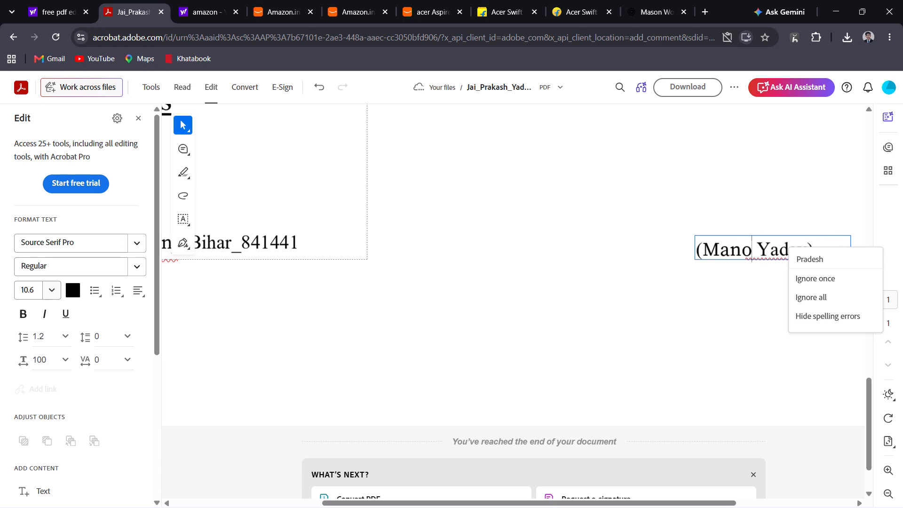
{"action": "key", "text": "j"}
Review the resume sections above the signature, from Objective up to the personal details, for any remaining corrections.
{"action": "scroll", "coordinate": [787, 232], "scroll_direction": "up", "scroll_amount": 2}
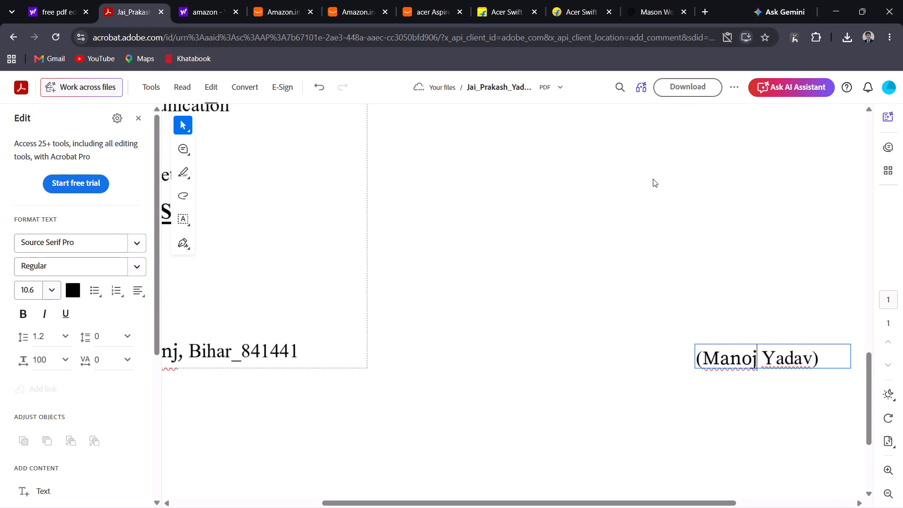
{"action": "scroll", "coordinate": [653, 179], "scroll_direction": "right", "scroll_amount": 1}
{"action": "scroll", "coordinate": [653, 179], "scroll_direction": "up", "scroll_amount": 1}
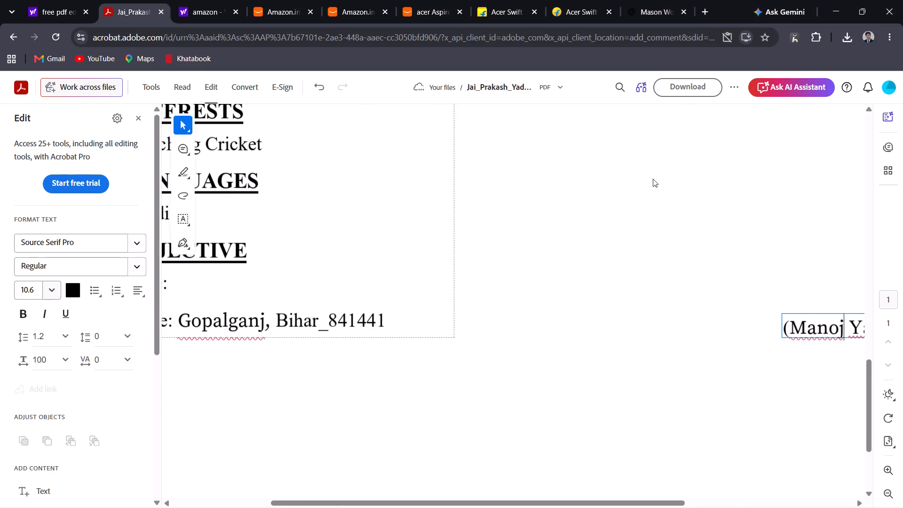
{"action": "scroll", "coordinate": [653, 179], "scroll_direction": "up", "scroll_amount": 1}
{"action": "scroll", "coordinate": [653, 179], "scroll_direction": "down", "scroll_amount": 3}
{"action": "scroll", "coordinate": [653, 179], "scroll_direction": "right", "scroll_amount": 2}
{"action": "scroll", "coordinate": [653, 179], "scroll_direction": "up", "scroll_amount": 3}
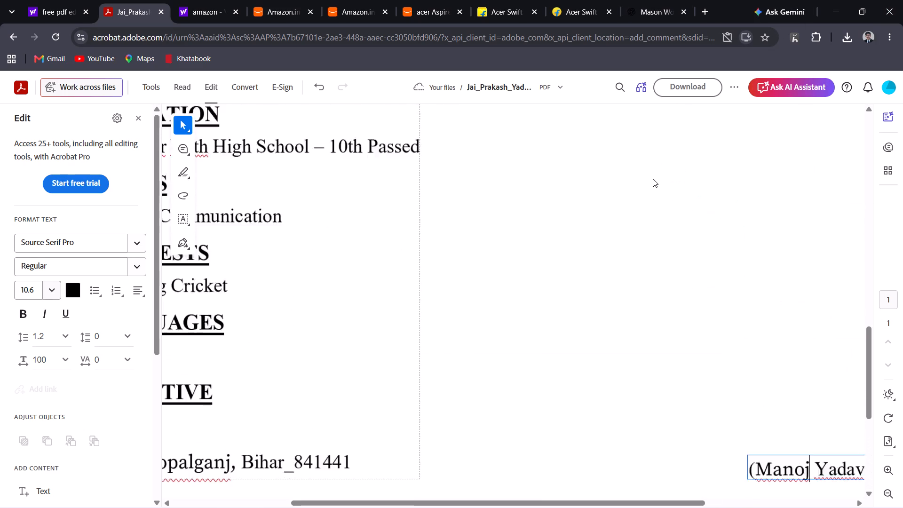
{"action": "scroll", "coordinate": [653, 179], "scroll_direction": "up", "scroll_amount": 2}
{"action": "scroll", "coordinate": [653, 179], "scroll_direction": "right", "scroll_amount": 1}
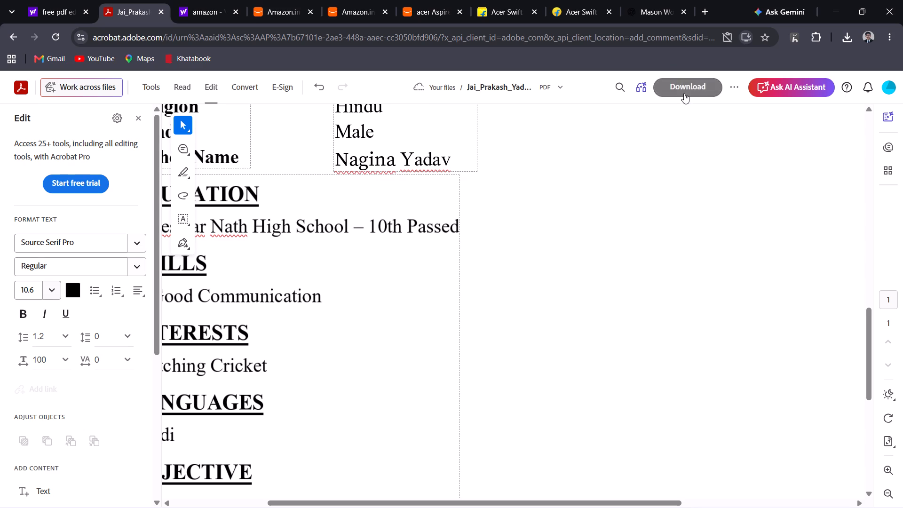
Open the download options for the corrected resume PDF.
{"action": "left_click", "coordinate": [684, 91]}
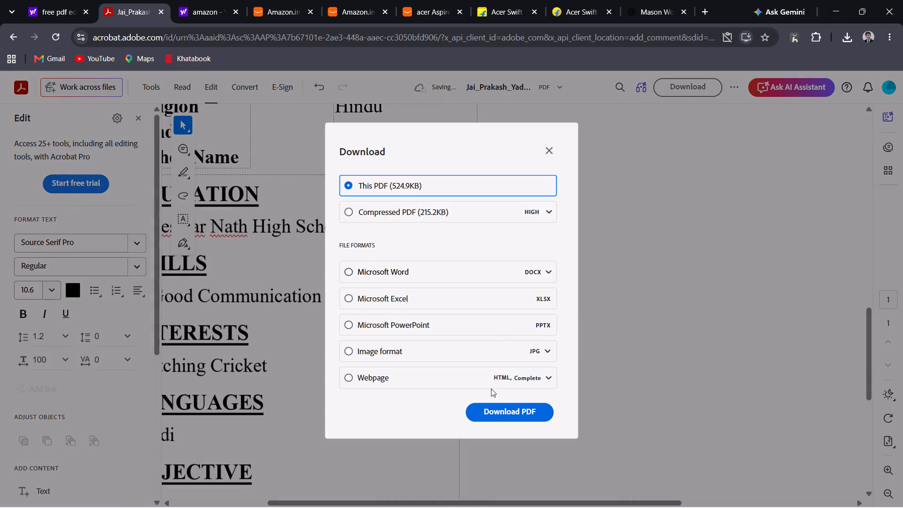
Download the corrected resume as a PDF to the Desktop, dropping the (1) suffix from its file name and replacing the existing file.
{"action": "left_click", "coordinate": [520, 412]}
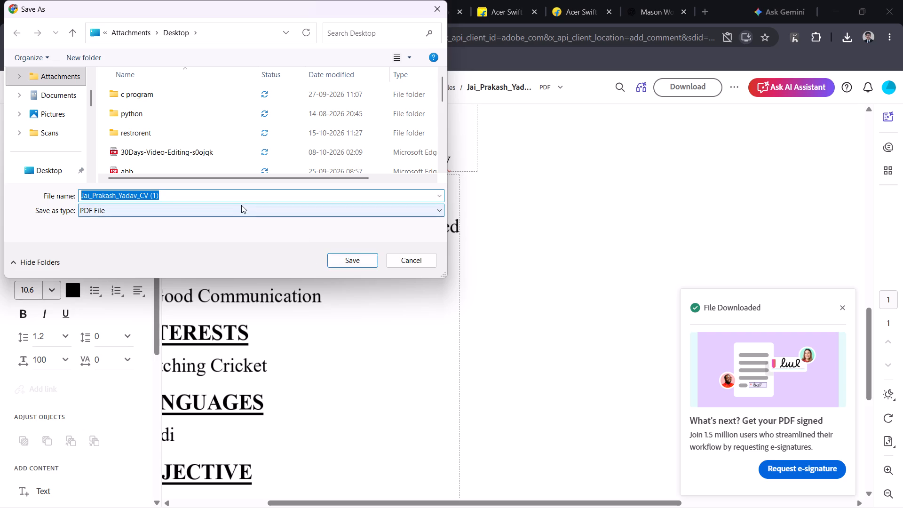
{"action": "left_click", "coordinate": [206, 195]}
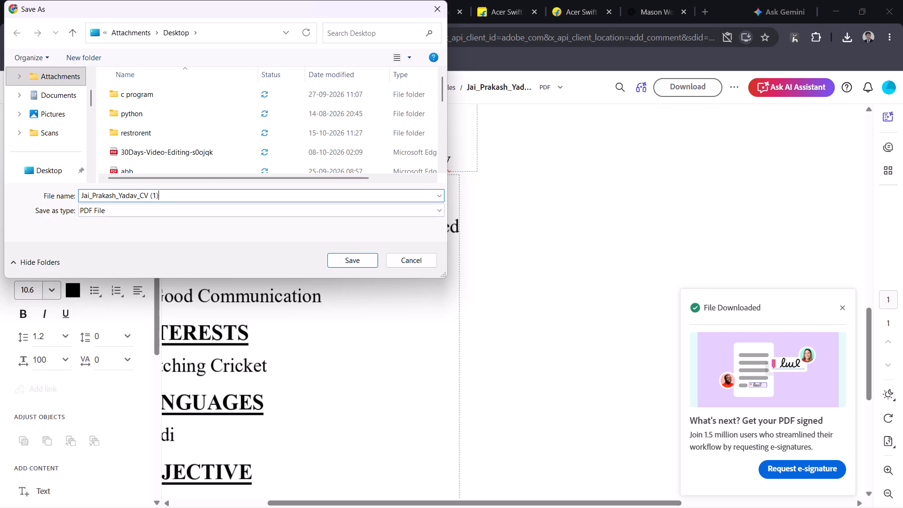
{"action": "key", "text": "BackSpace"}
{"action": "key", "text": "BackSpace"}
{"action": "key", "text": "BackSpace"}
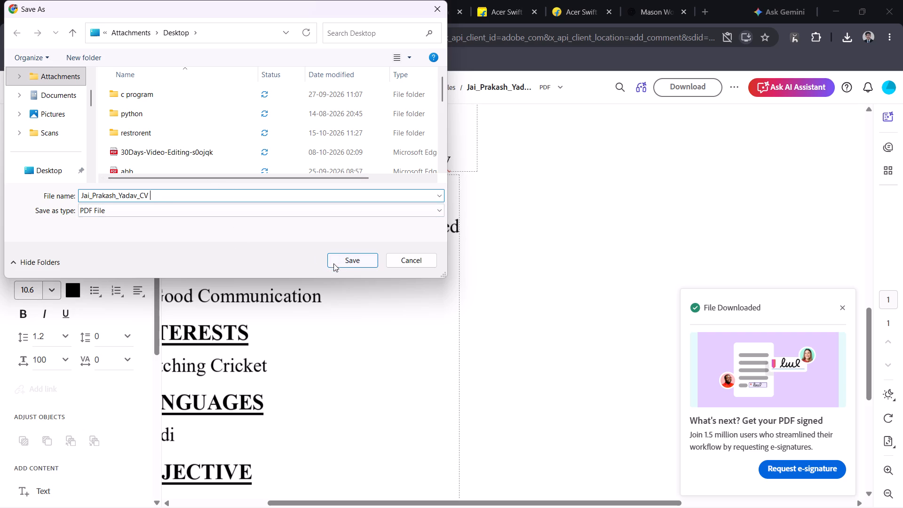
{"action": "left_click", "coordinate": [340, 260]}
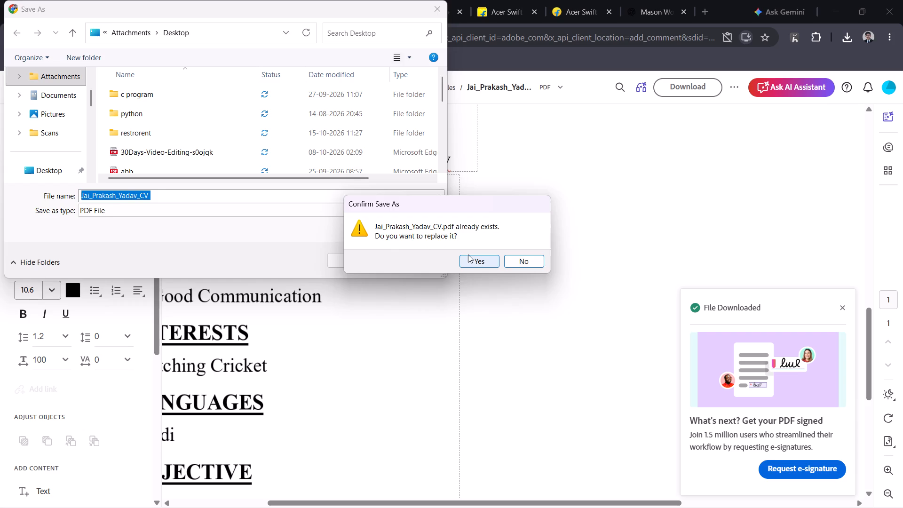
{"action": "left_click", "coordinate": [468, 254]}
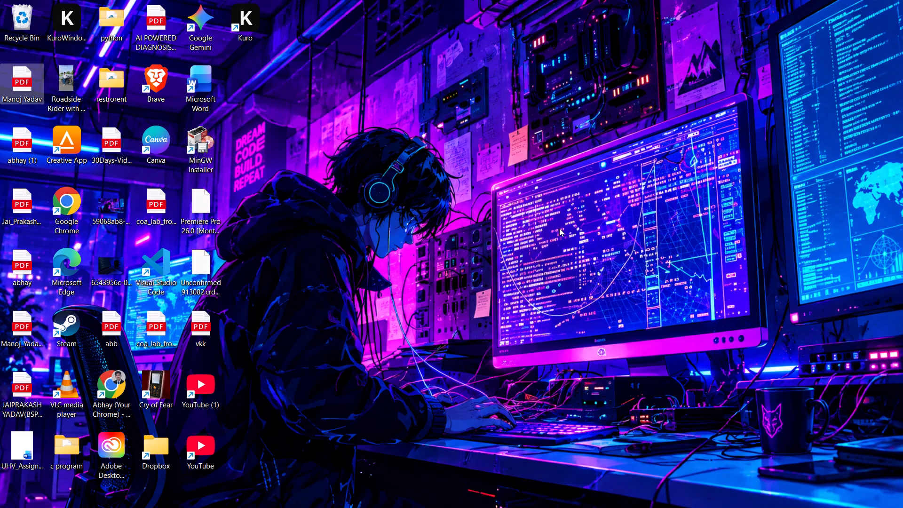
Open the file actions for the candidate's PDF directly below the Recycle Bin on the desktop.
{"action": "right_click", "coordinate": [25, 78]}
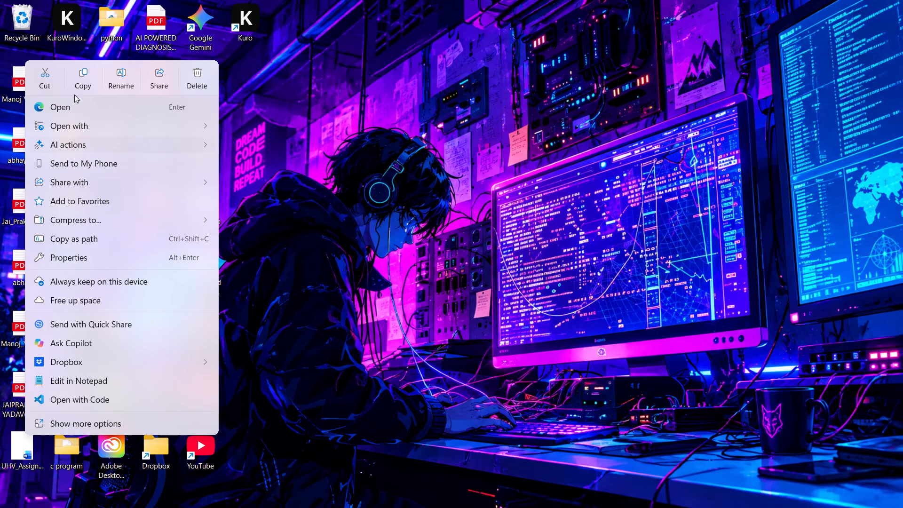
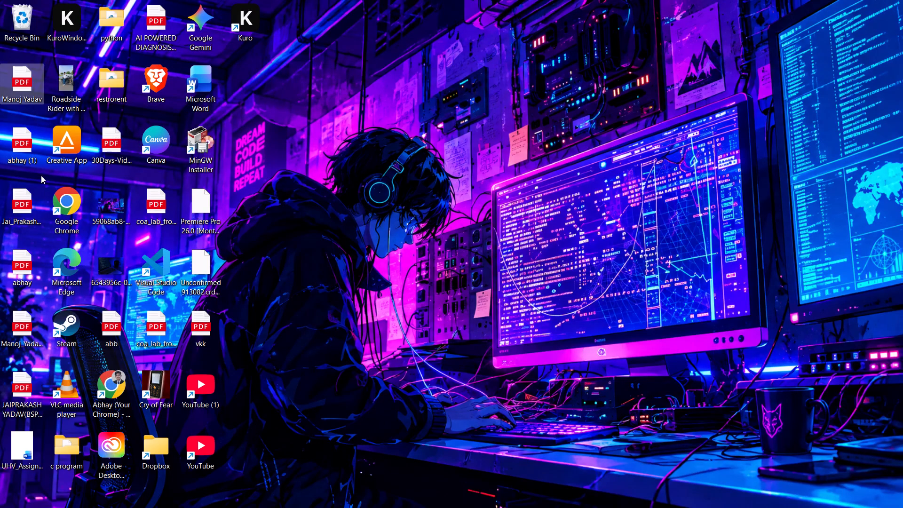
Open the new candidate's saved resume PDF from the desktop for viewing.
{"action": "double_click", "coordinate": [29, 95]}
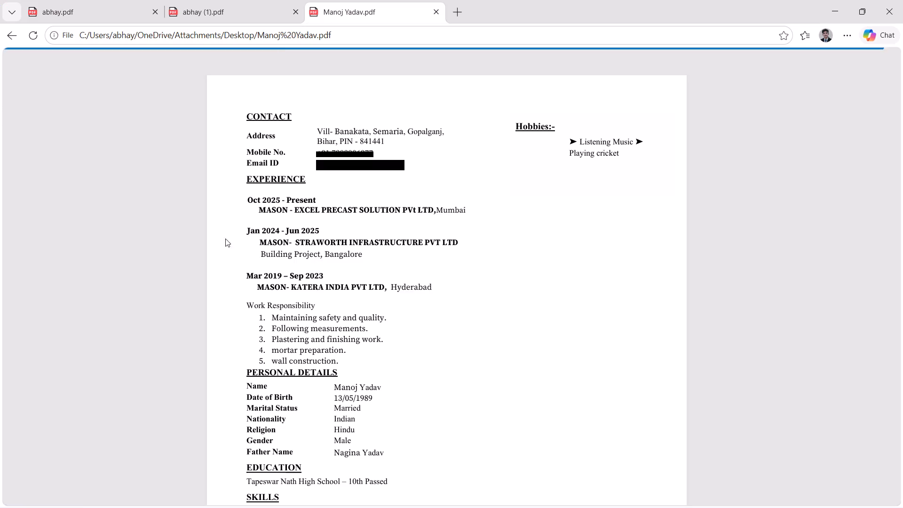
Inspect the earlier downloaded resume PDF down to the bracketed signature at its end.
{"action": "scroll", "coordinate": [338, 294], "scroll_direction": "down", "scroll_amount": 1}
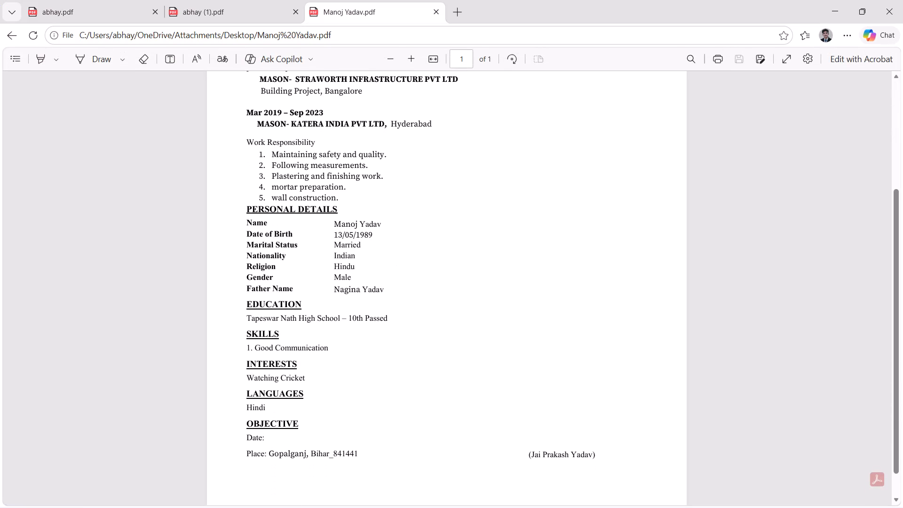
{"action": "scroll", "coordinate": [338, 294], "scroll_direction": "down", "scroll_amount": 1}
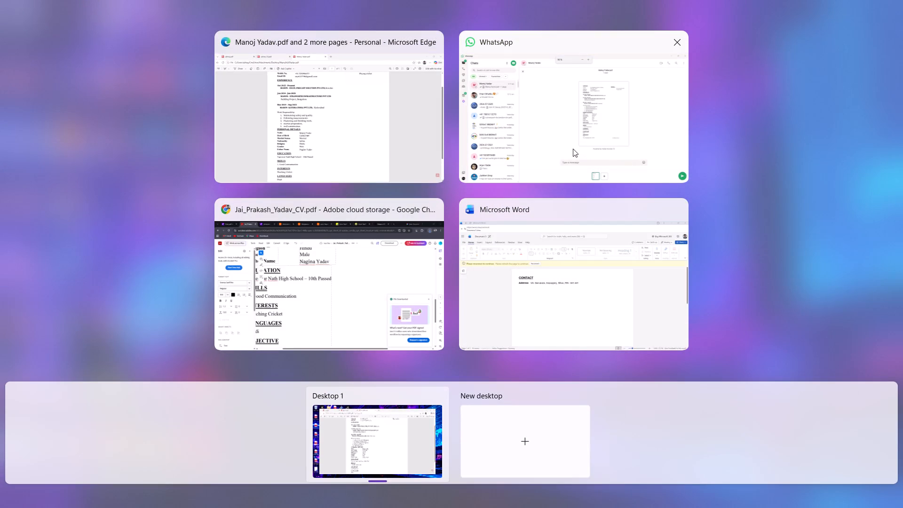
Switch to Chrome, open the newly downloaded CV PDF and review its contents from the contact section downward.
{"action": "left_click", "coordinate": [392, 276]}
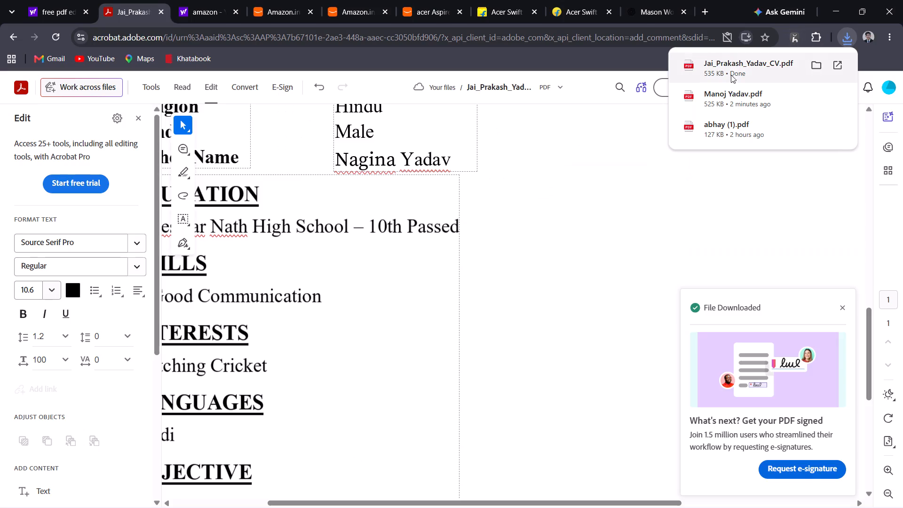
{"action": "left_click", "coordinate": [748, 66]}
{"action": "scroll", "coordinate": [629, 225], "scroll_direction": "down", "scroll_amount": 2}
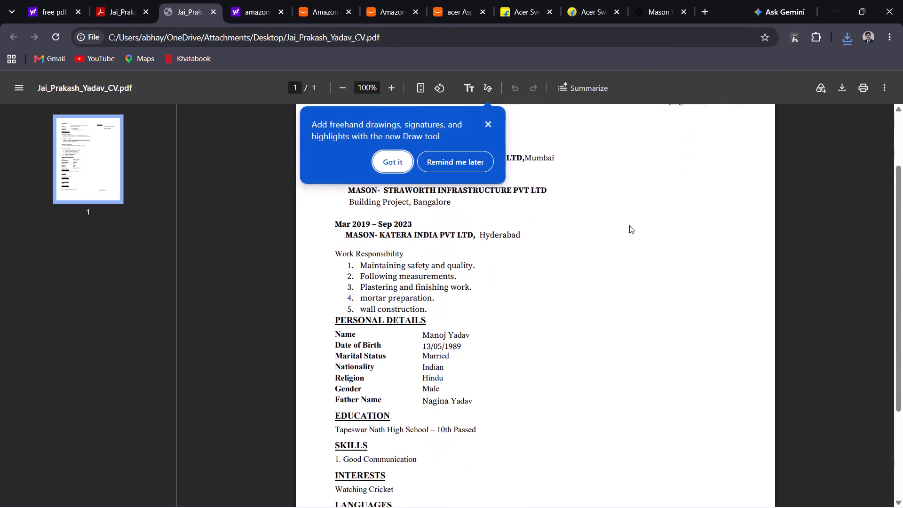
{"action": "scroll", "coordinate": [629, 225], "scroll_direction": "down", "scroll_amount": 2}
{"action": "scroll", "coordinate": [629, 225], "scroll_direction": "up", "scroll_amount": 3}
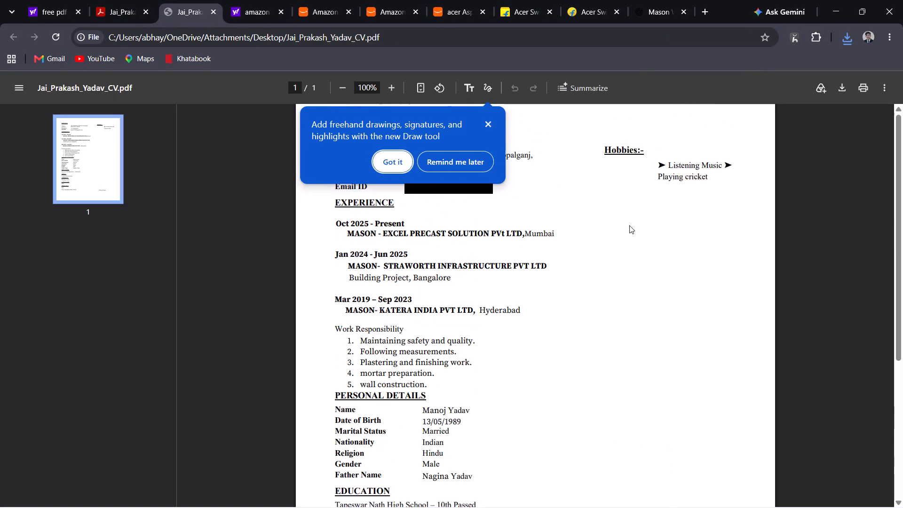
{"action": "scroll", "coordinate": [629, 225], "scroll_direction": "up", "scroll_amount": 2}
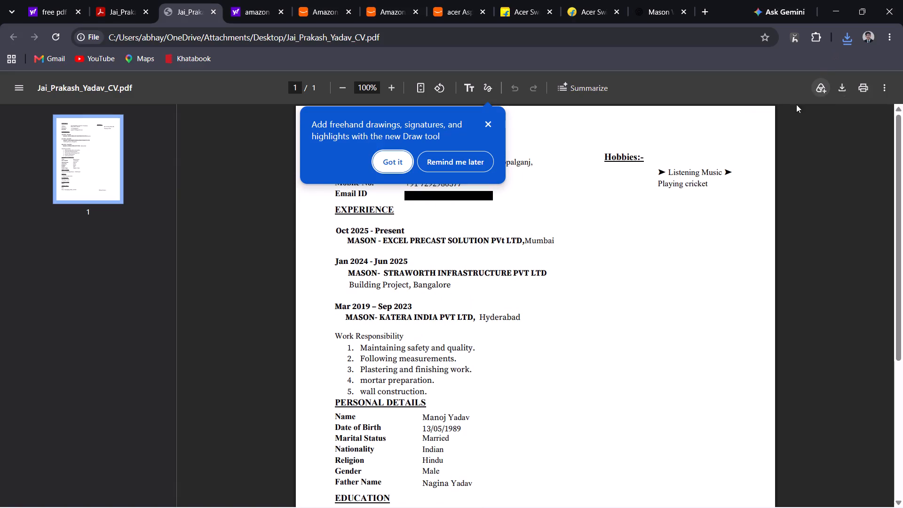
{"action": "right_click", "coordinate": [638, 247]}
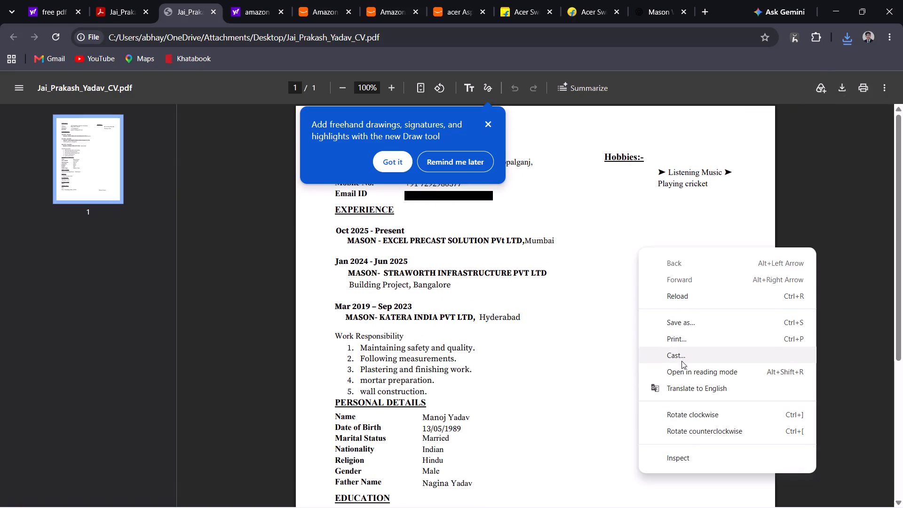
{"action": "left_click", "coordinate": [572, 367]}
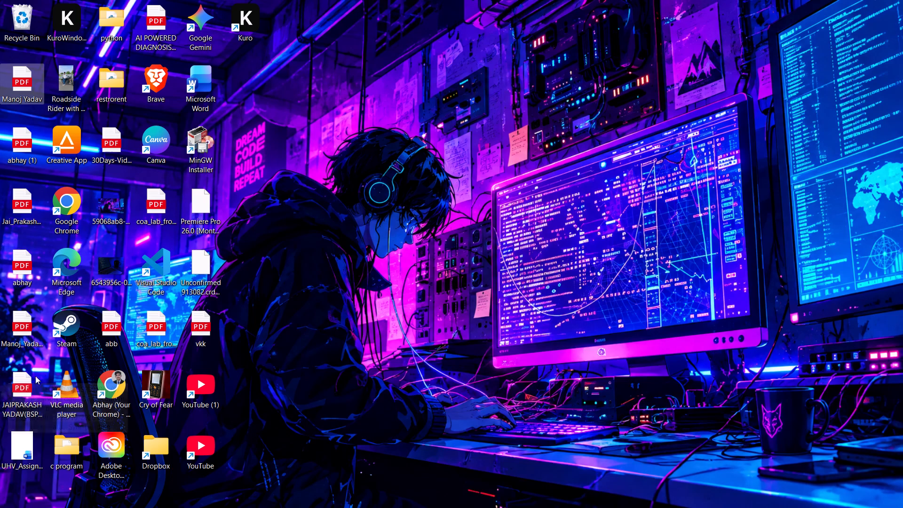
Open the newly downloaded CV PDF from the desktop for a check, and minimize its window.
{"action": "left_click", "coordinate": [23, 384]}
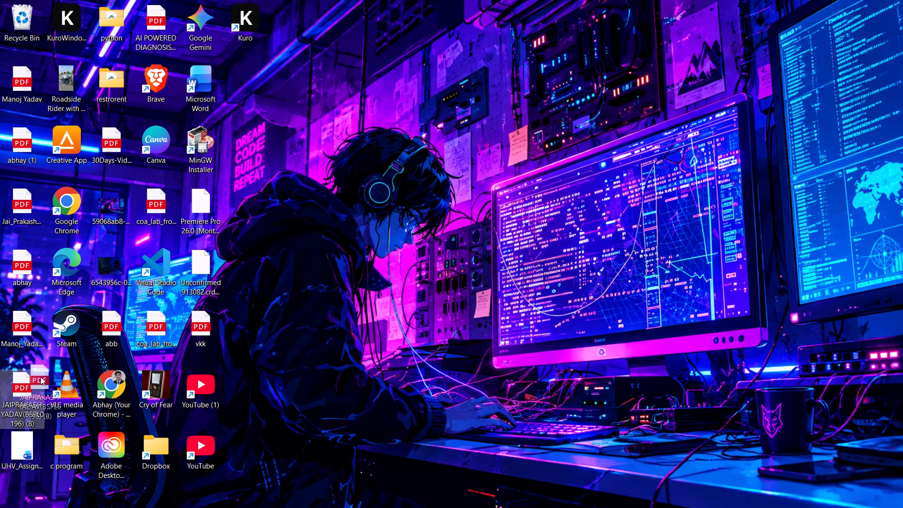
{"action": "double_click", "coordinate": [37, 206]}
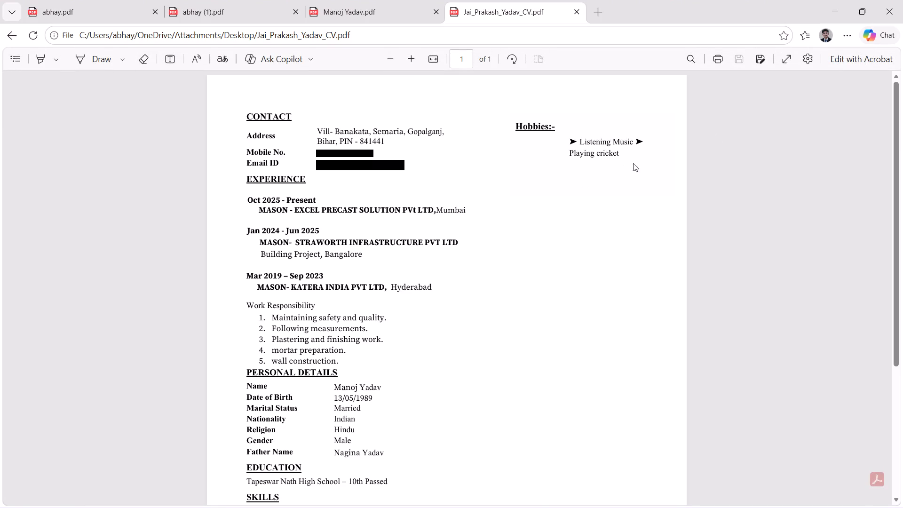
{"action": "left_click", "coordinate": [826, 14]}
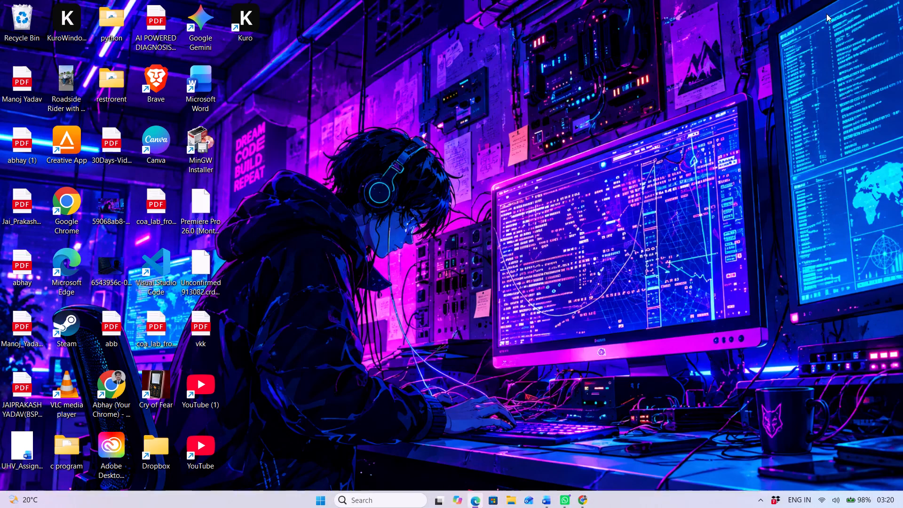
Open the redesigned resume PDF from the desktop to identify its version, and close the Edge window.
{"action": "left_click", "coordinate": [20, 328]}
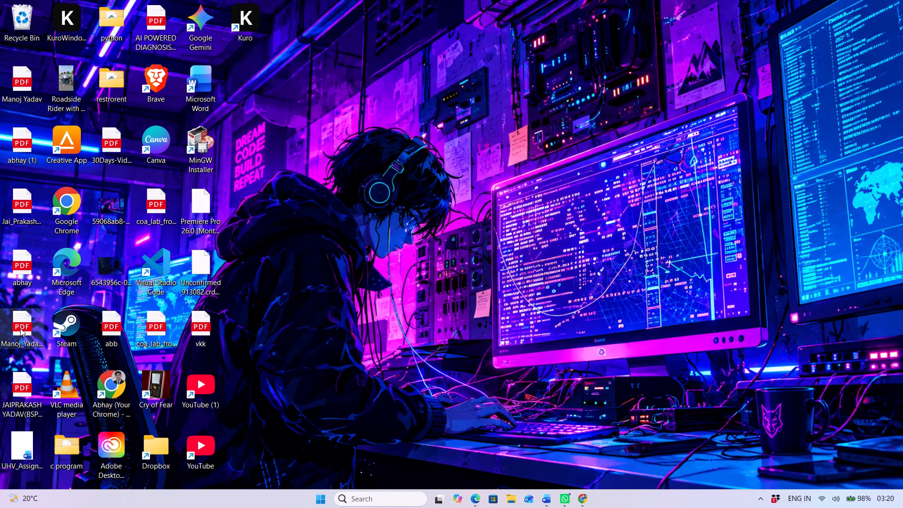
{"action": "right_click", "coordinate": [20, 328]}
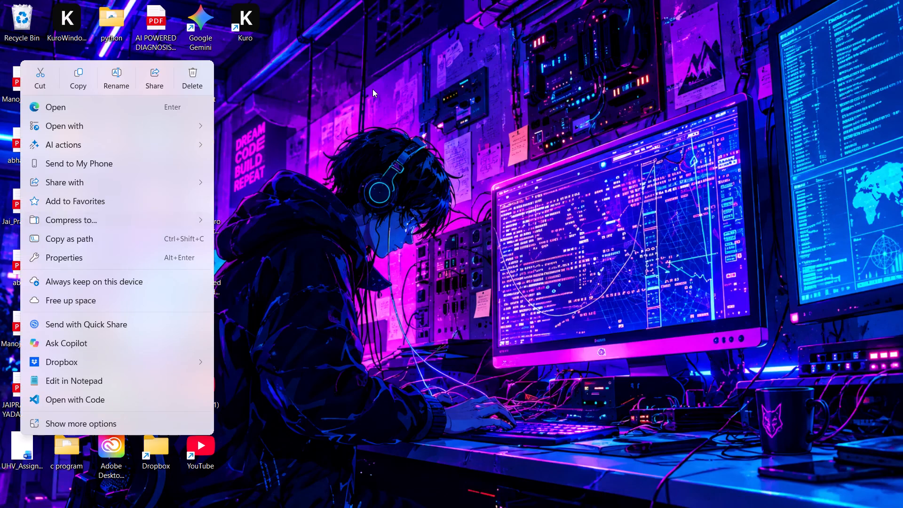
{"action": "left_click_drag", "start_coordinate": [372, 89], "coordinate": [56, 318]}
{"action": "double_click", "coordinate": [20, 328]}
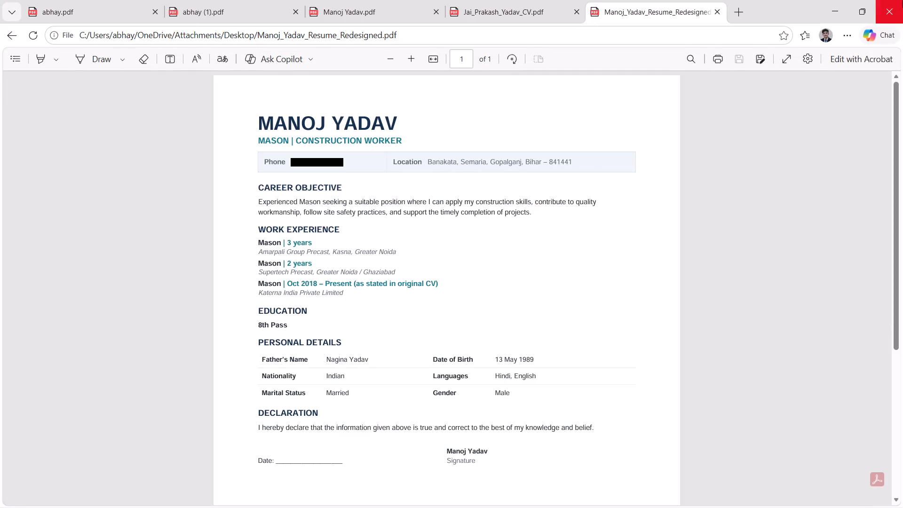
{"action": "left_click", "coordinate": [902, 0]}
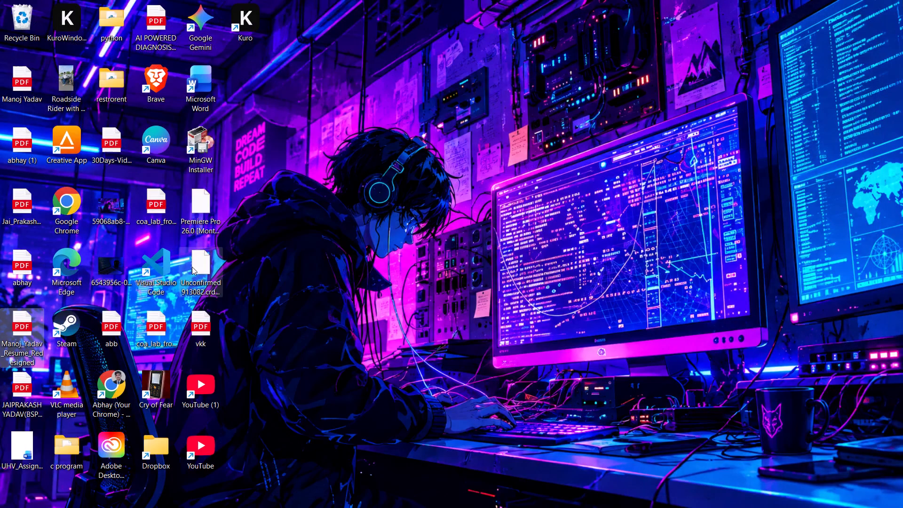
Reopen the newly downloaded CV PDF from the desktop and examine every section, including the bracketed signature at the end.
{"action": "double_click", "coordinate": [32, 194]}
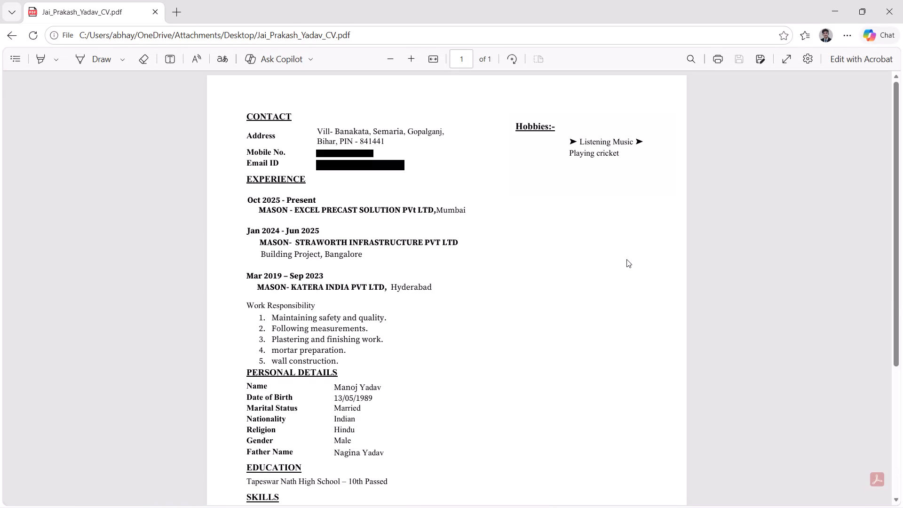
{"action": "scroll", "coordinate": [626, 259], "scroll_direction": "down", "scroll_amount": 2}
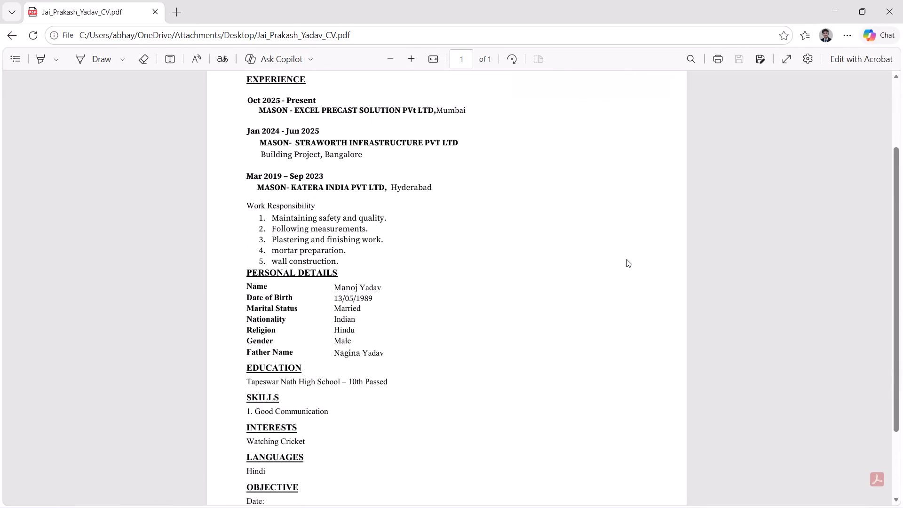
{"action": "scroll", "coordinate": [626, 259], "scroll_direction": "down", "scroll_amount": 1}
{"action": "scroll", "coordinate": [626, 259], "scroll_direction": "up", "scroll_amount": 1}
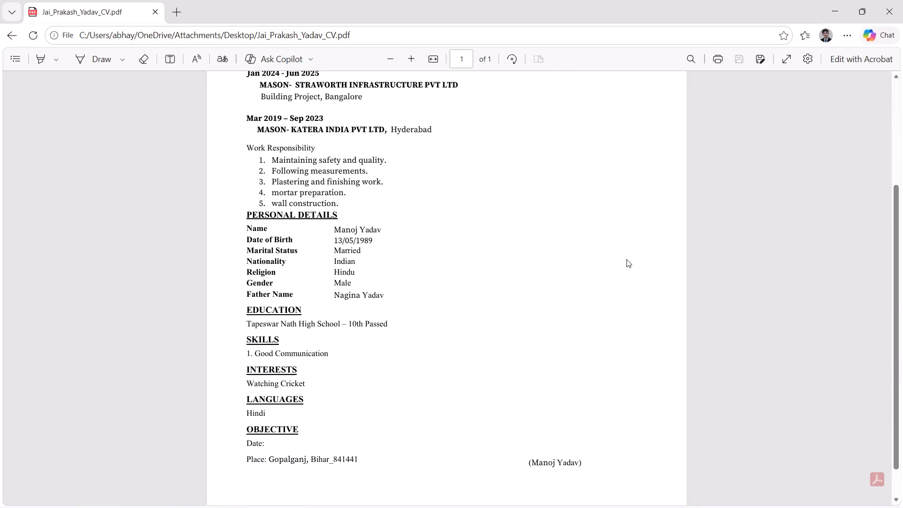
{"action": "scroll", "coordinate": [626, 259], "scroll_direction": "up", "scroll_amount": 2}
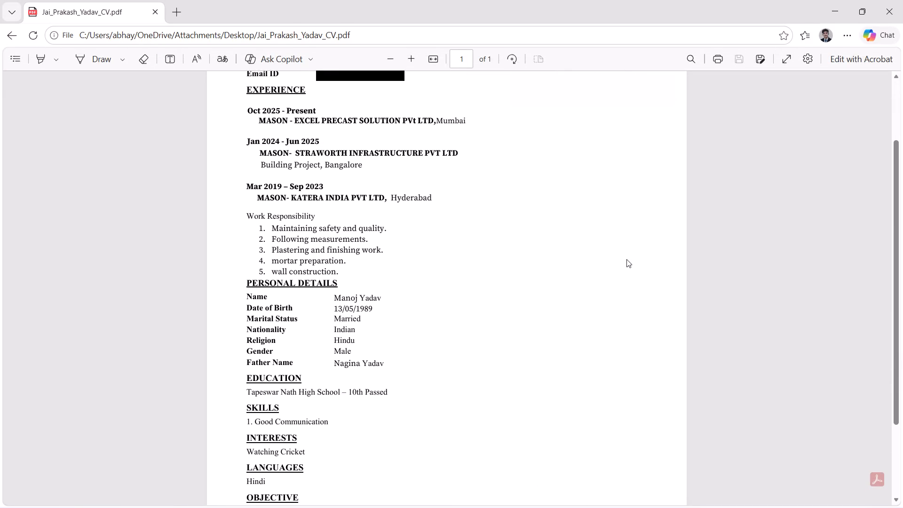
{"action": "scroll", "coordinate": [626, 259], "scroll_direction": "up", "scroll_amount": 1}
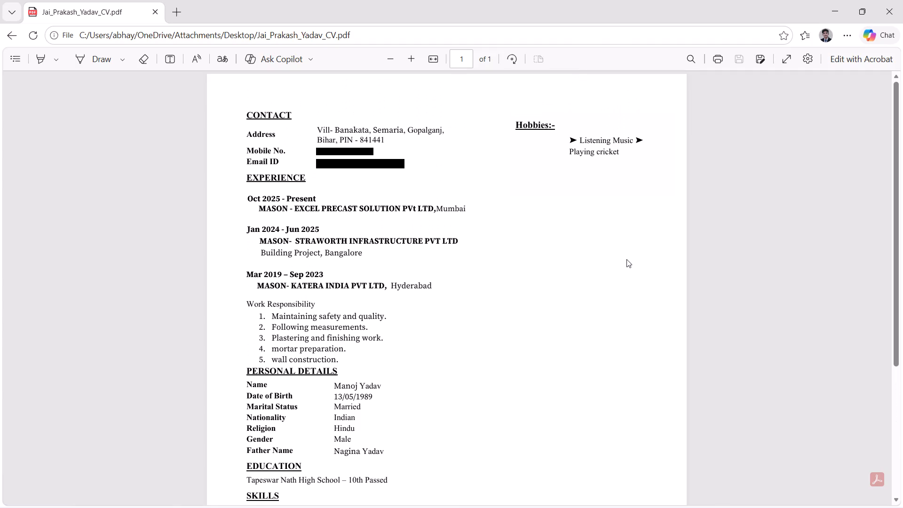
{"action": "scroll", "coordinate": [626, 259], "scroll_direction": "up", "scroll_amount": 1}
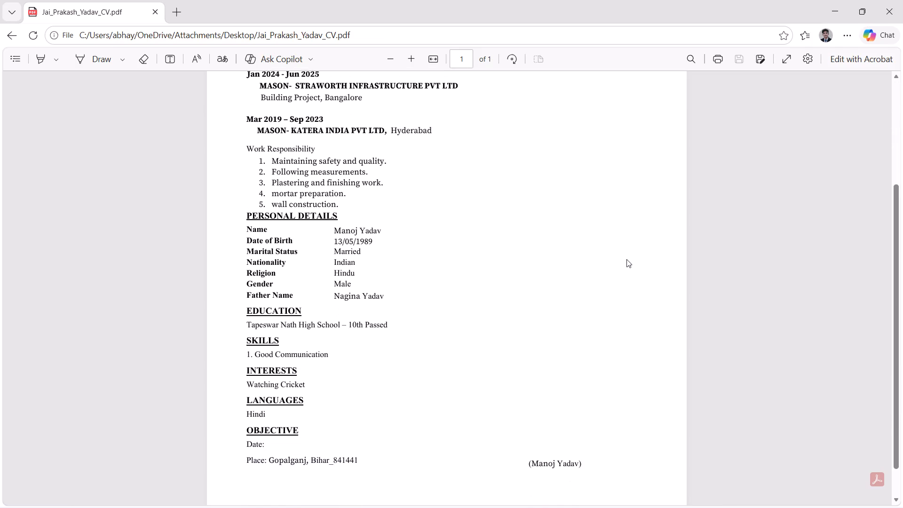
{"action": "left_click", "coordinate": [902, 0]}
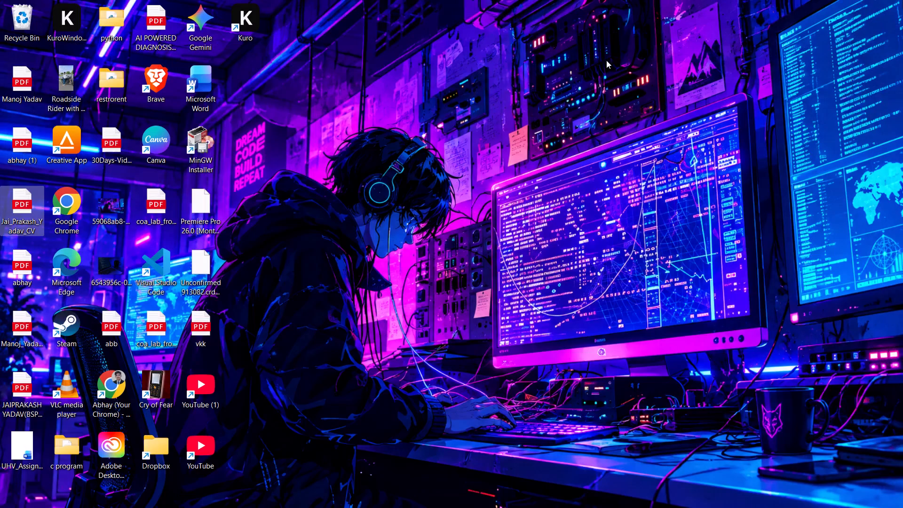
{"action": "right_click", "coordinate": [13, 215]}
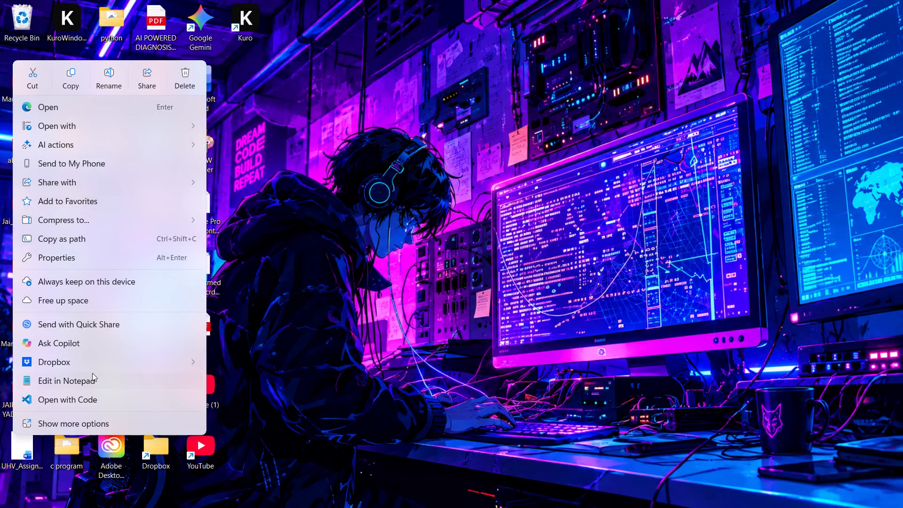